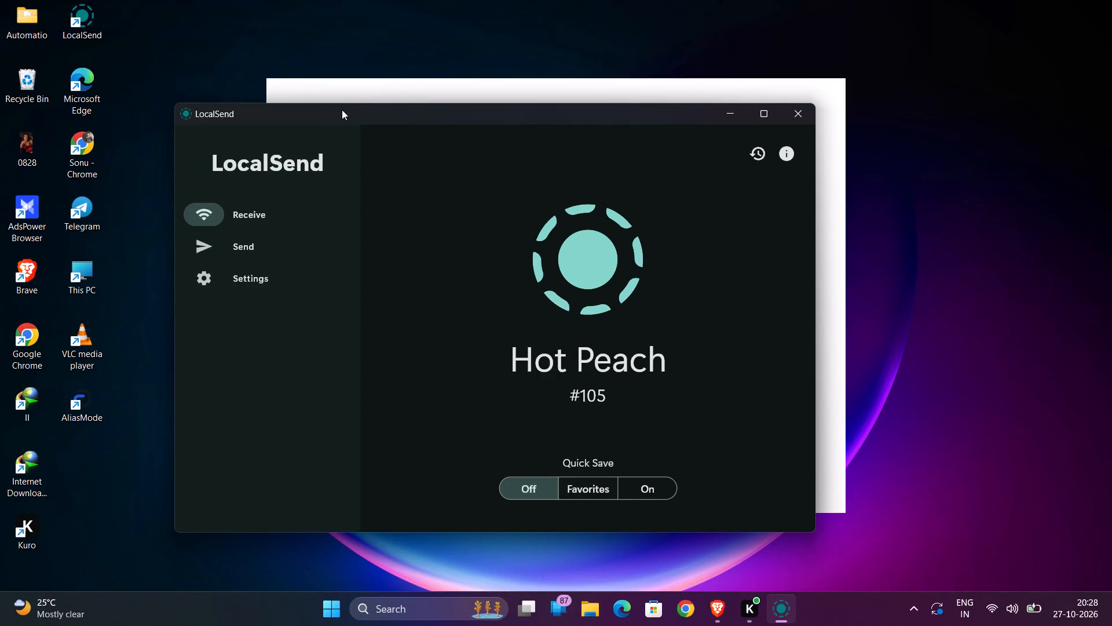
Accept the incoming video file transfer.
double_click(548, 496)
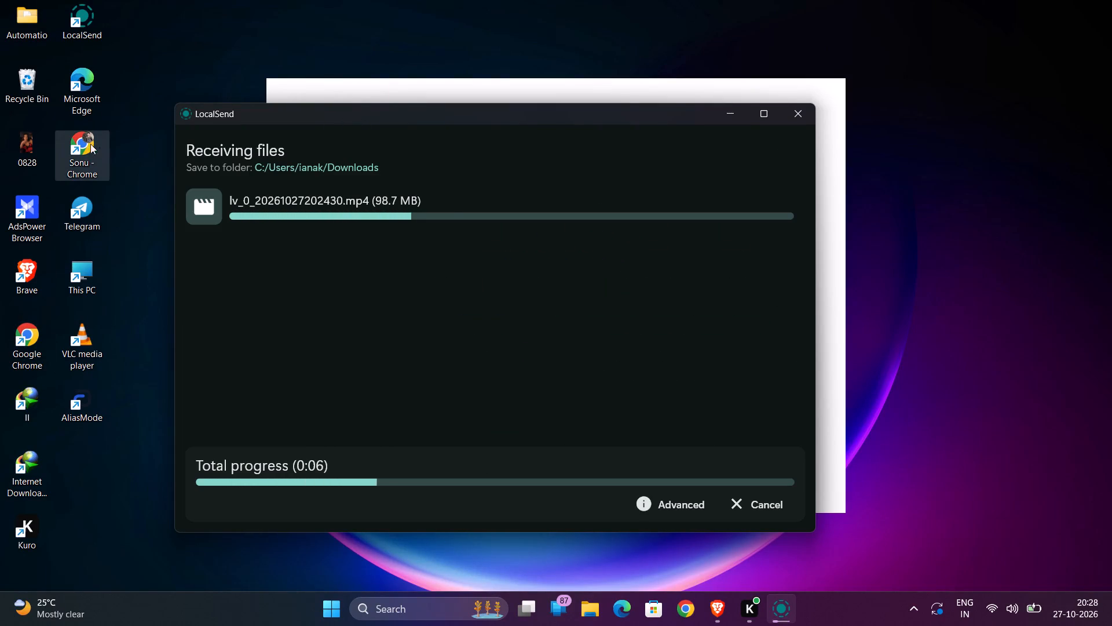
Switch to AdsPower Browser and launch the USA 2 and test 1 profiles.
double_click(38, 217)
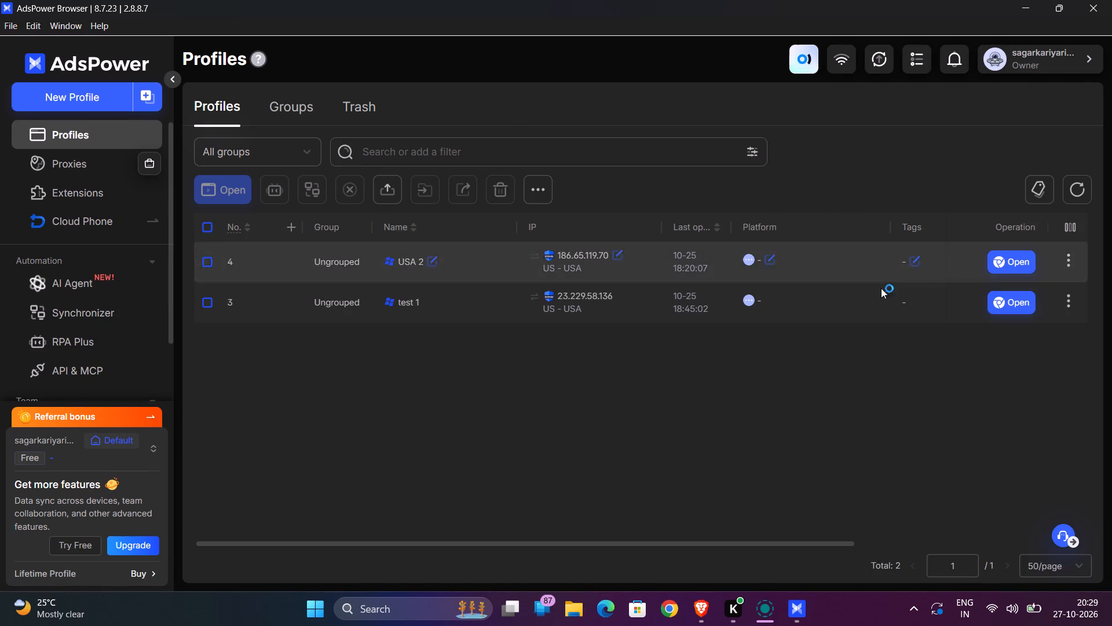
left_click(1001, 266)
left_click(1023, 296)
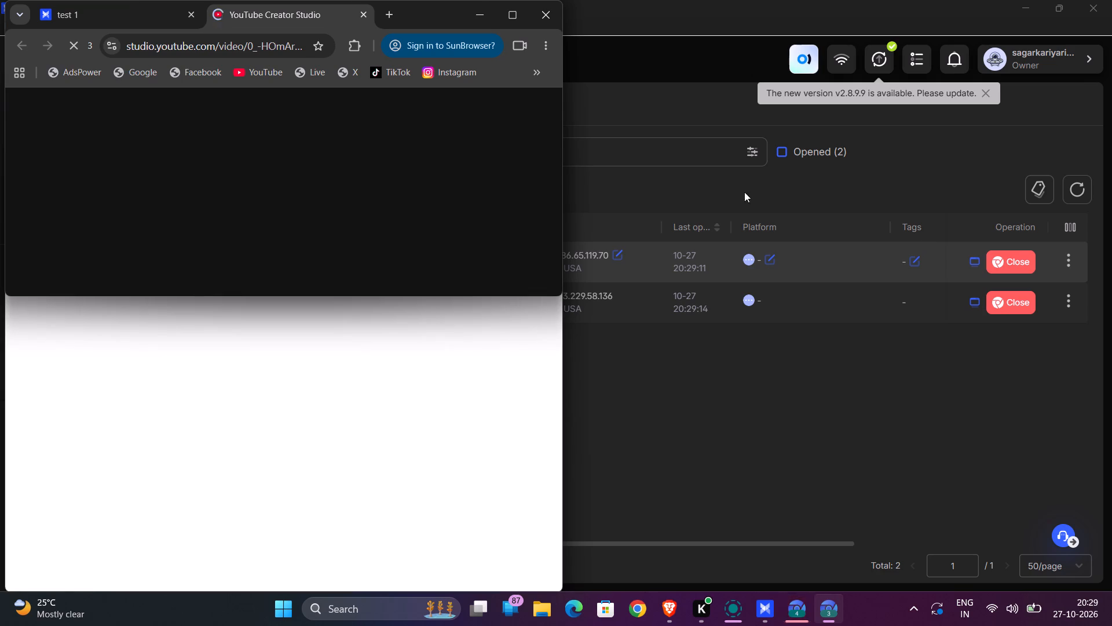
Maximize the test 1 and USA 2 browser windows and dismiss the two YouTube notifications.
left_click(516, 17)
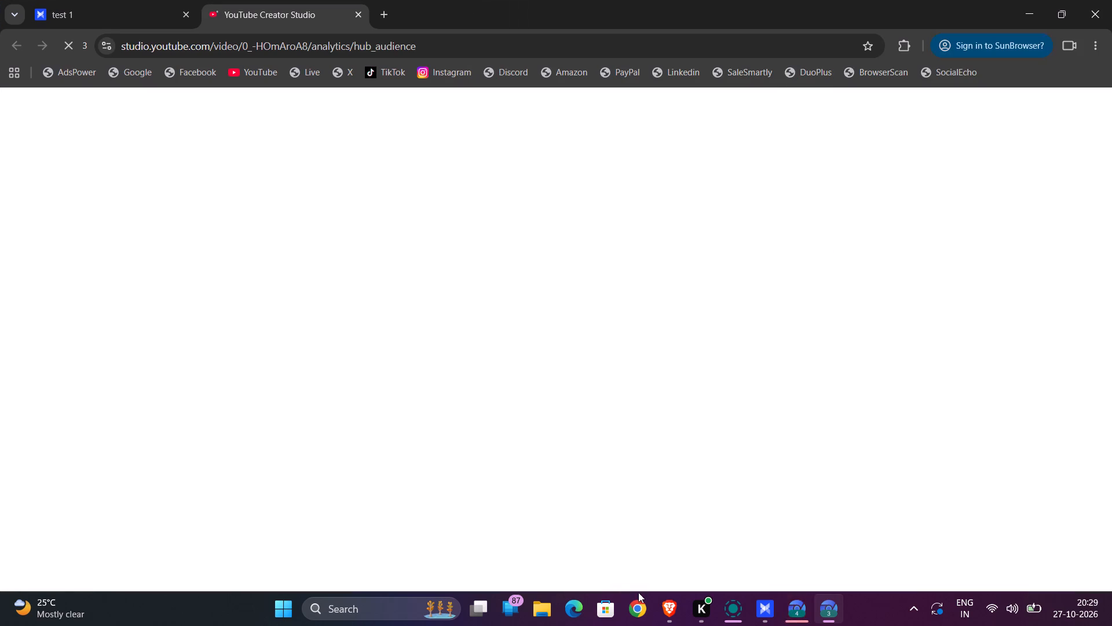
left_click(814, 605)
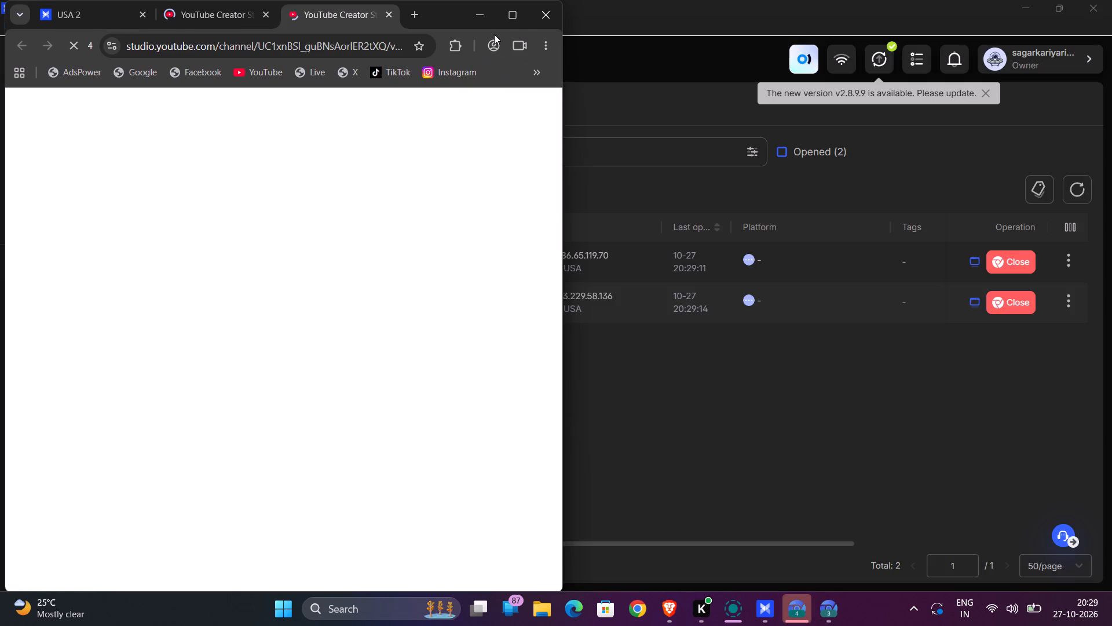
left_click(509, 19)
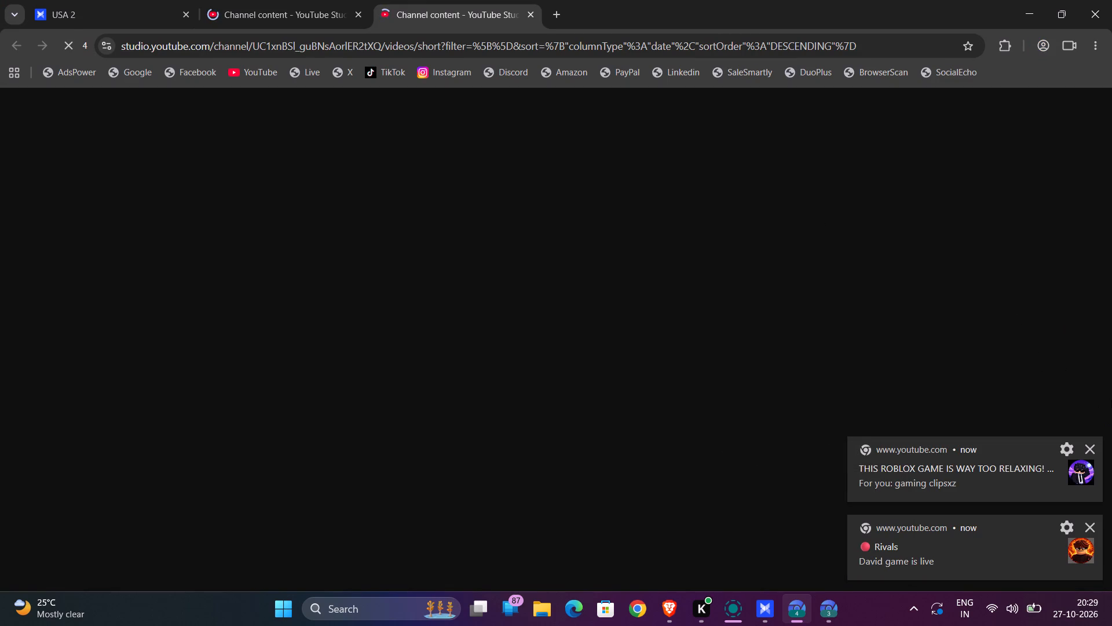
left_click(1086, 447)
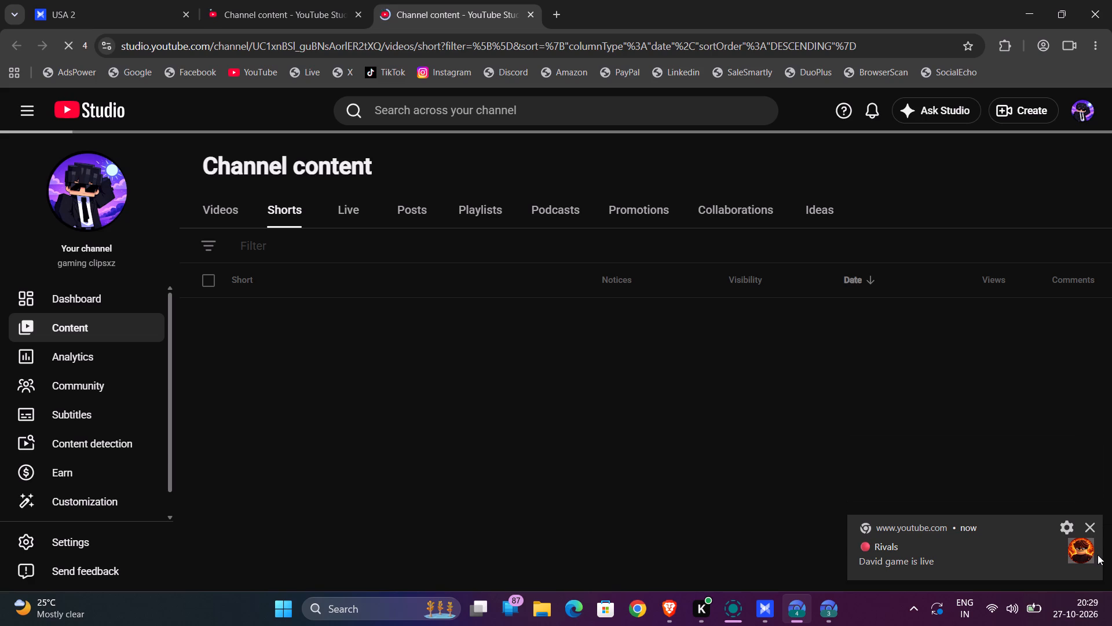
left_click(1092, 525)
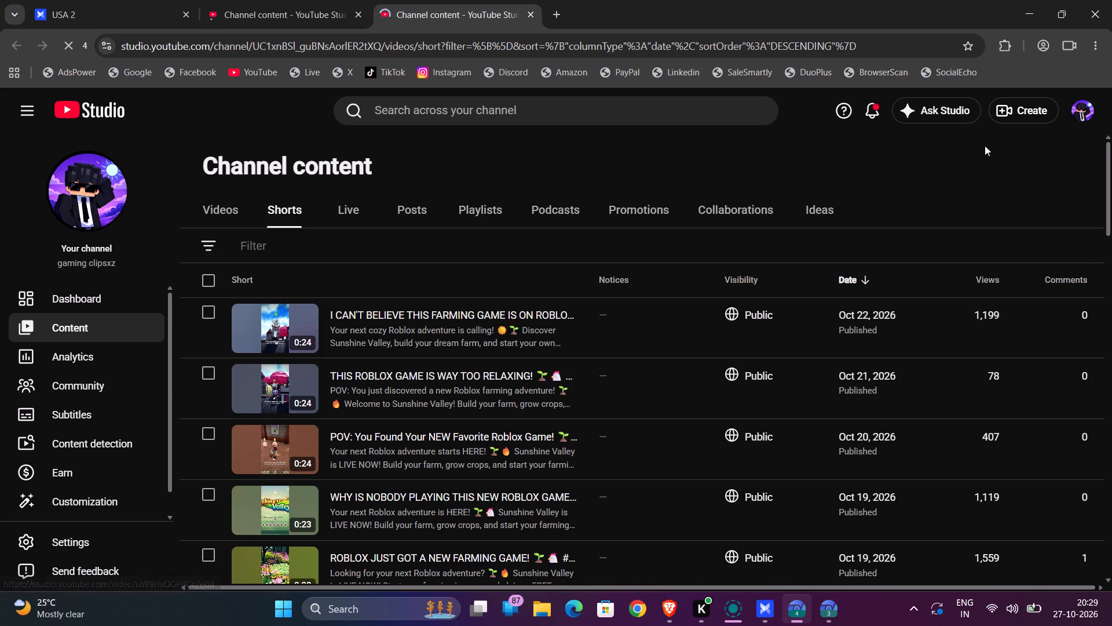
left_click(1025, 105)
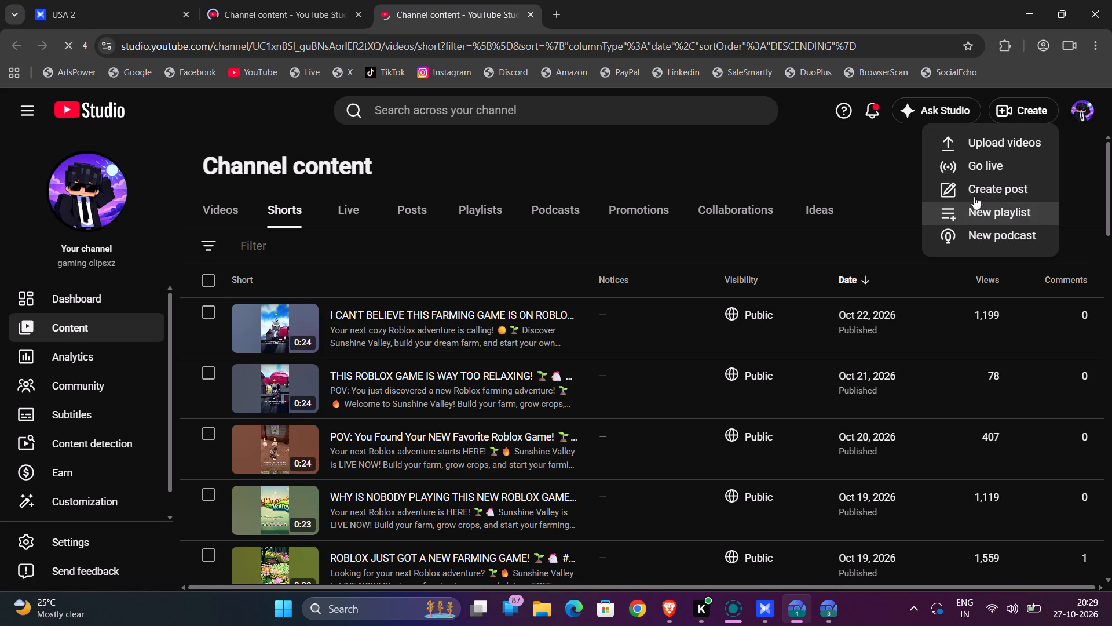
left_click(994, 147)
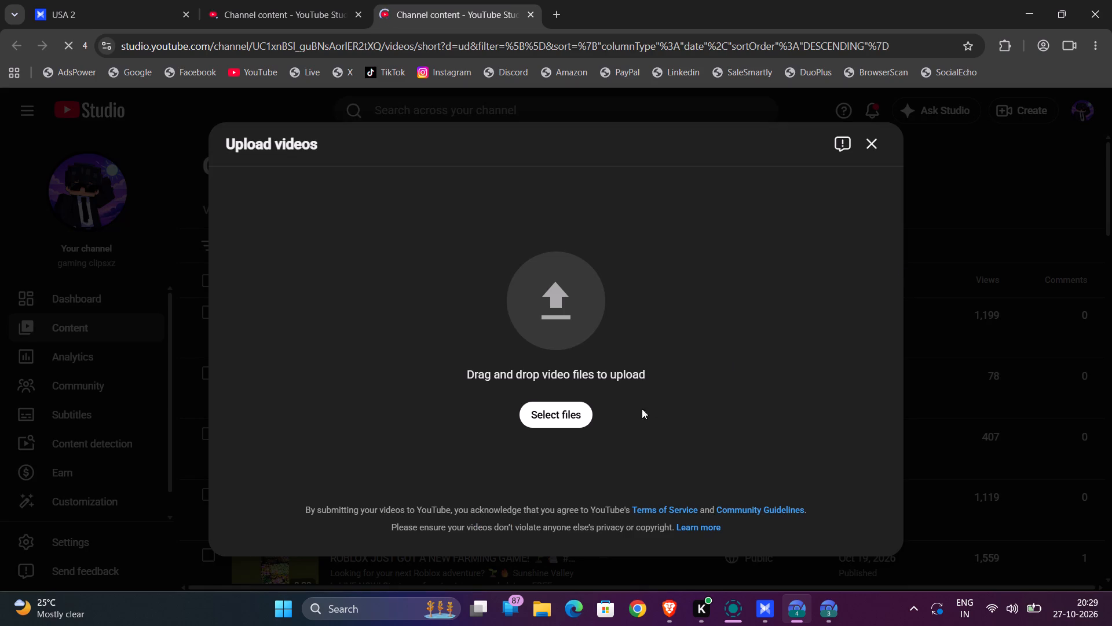
left_click(579, 412)
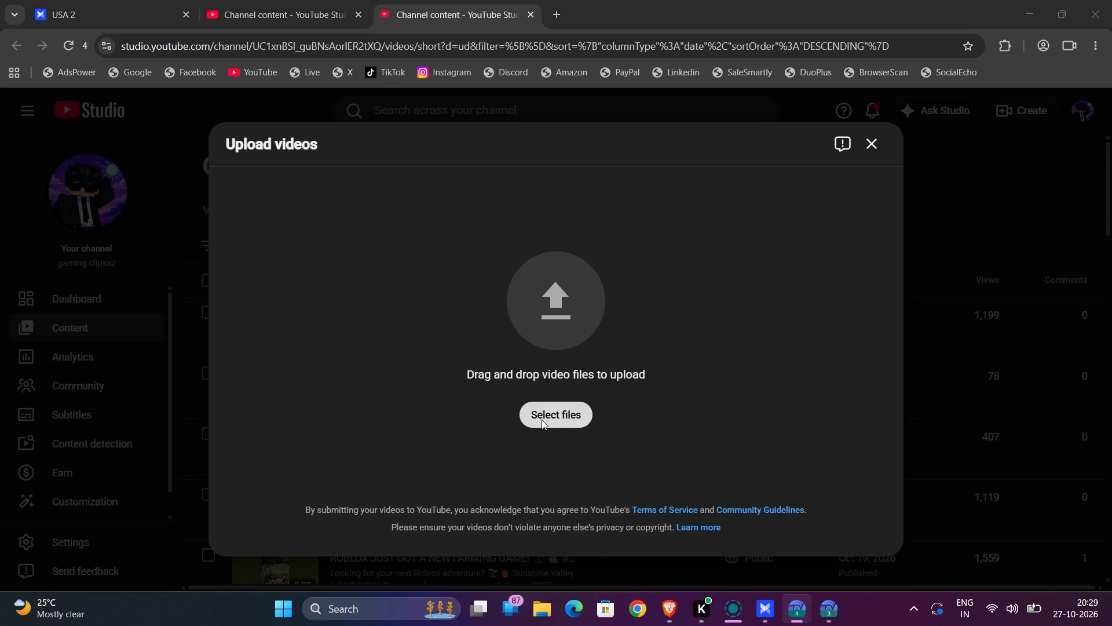
scroll(419, 403, "up", 3)
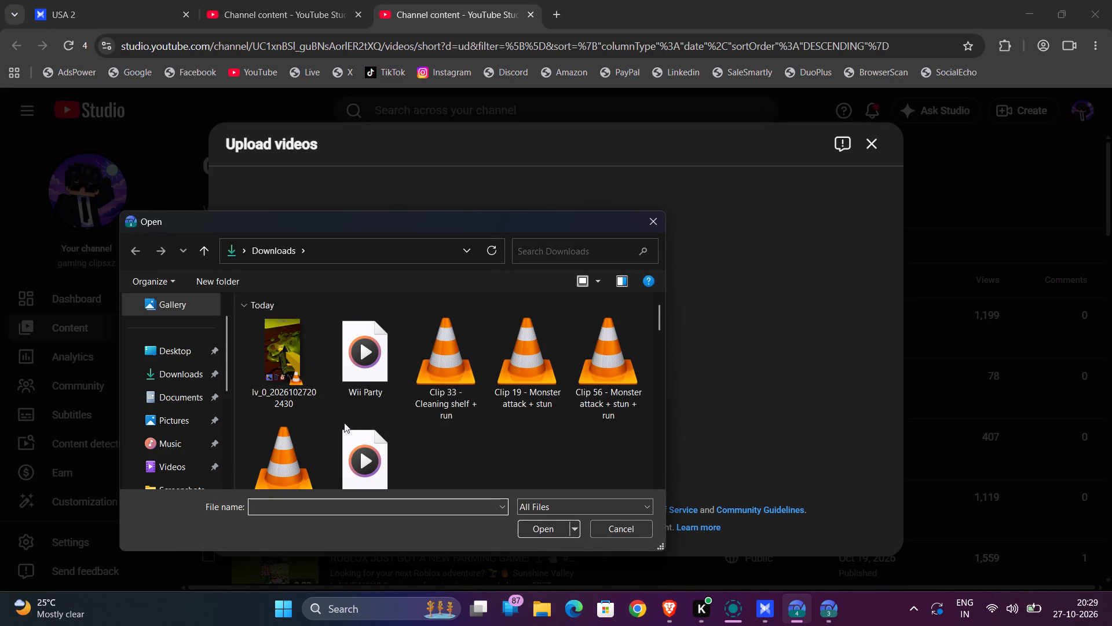
left_click(280, 355)
left_click(544, 527)
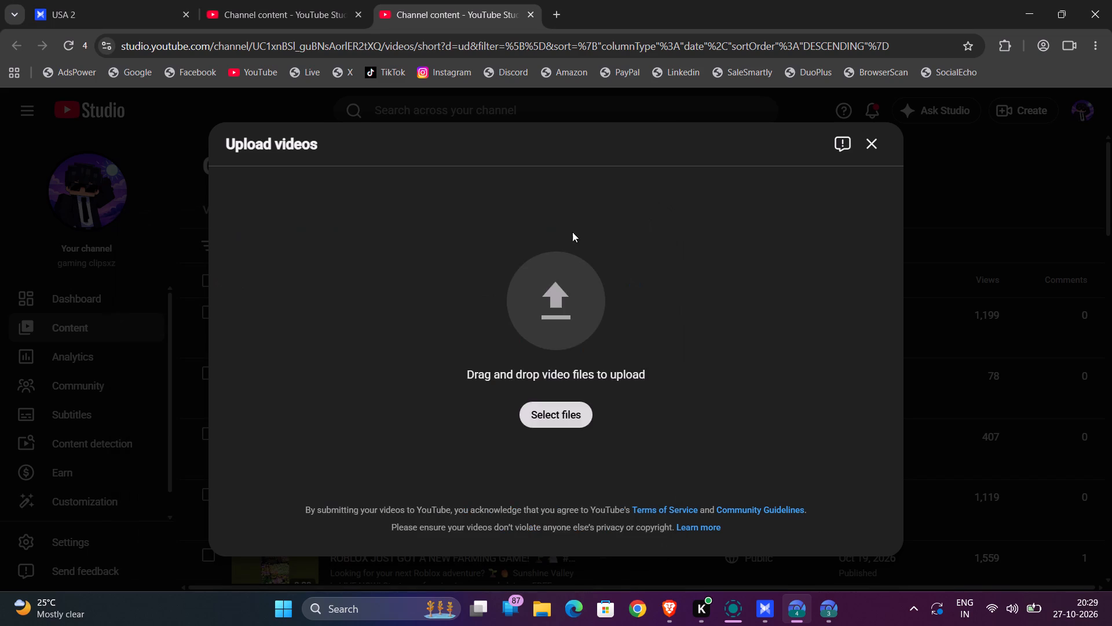
Switch the other YouTube Studio page in the USA 2 profile to the XYT Gaming channel.
left_click(272, 0)
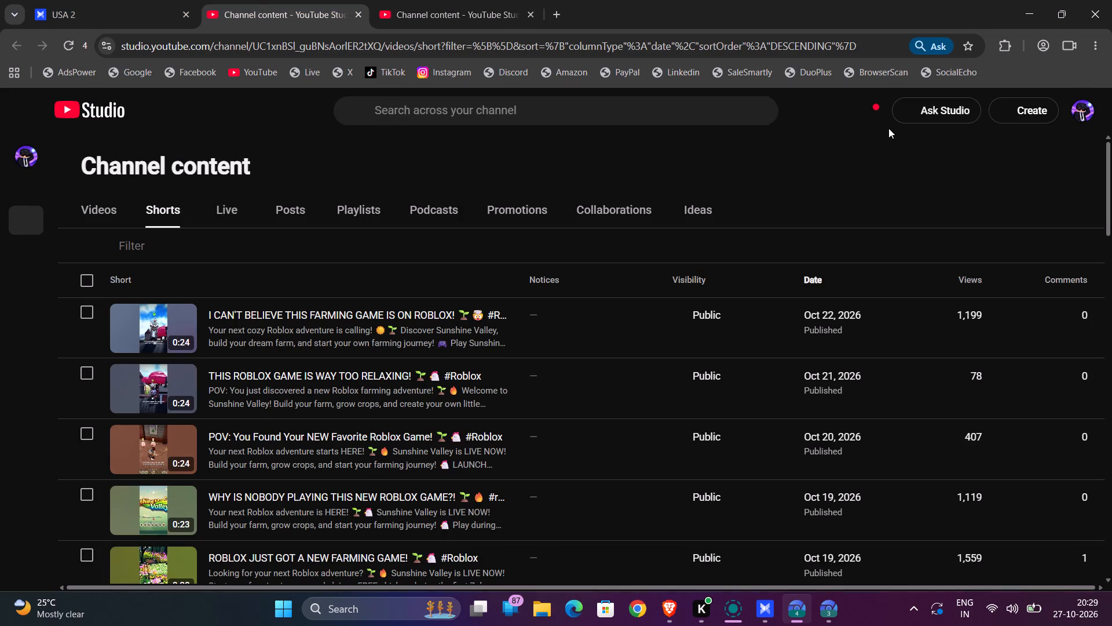
left_click(1077, 113)
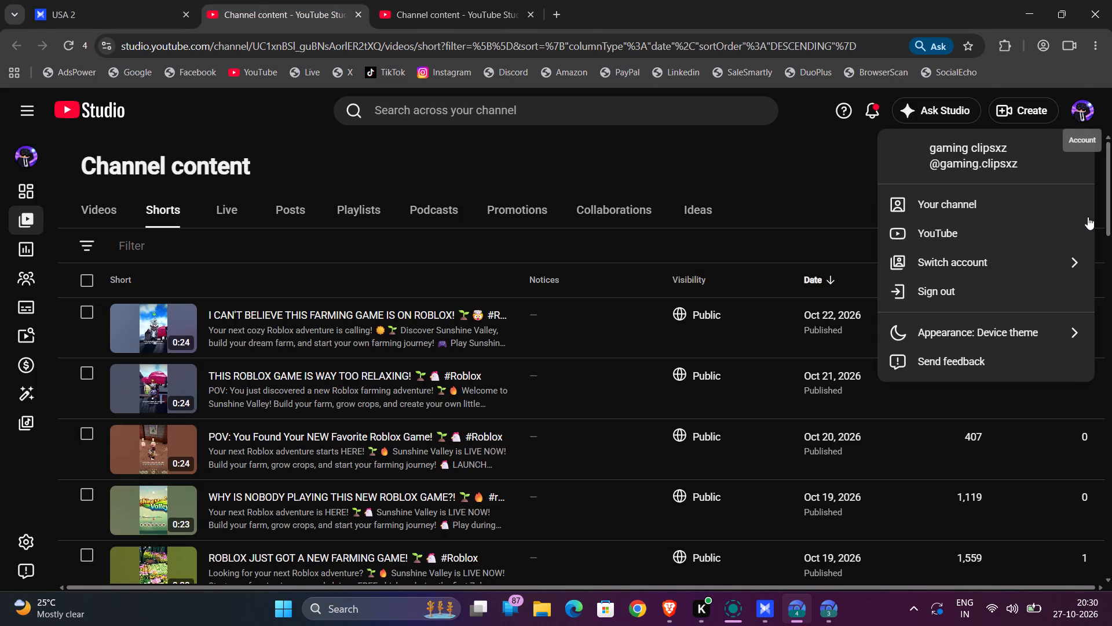
left_click(1076, 262)
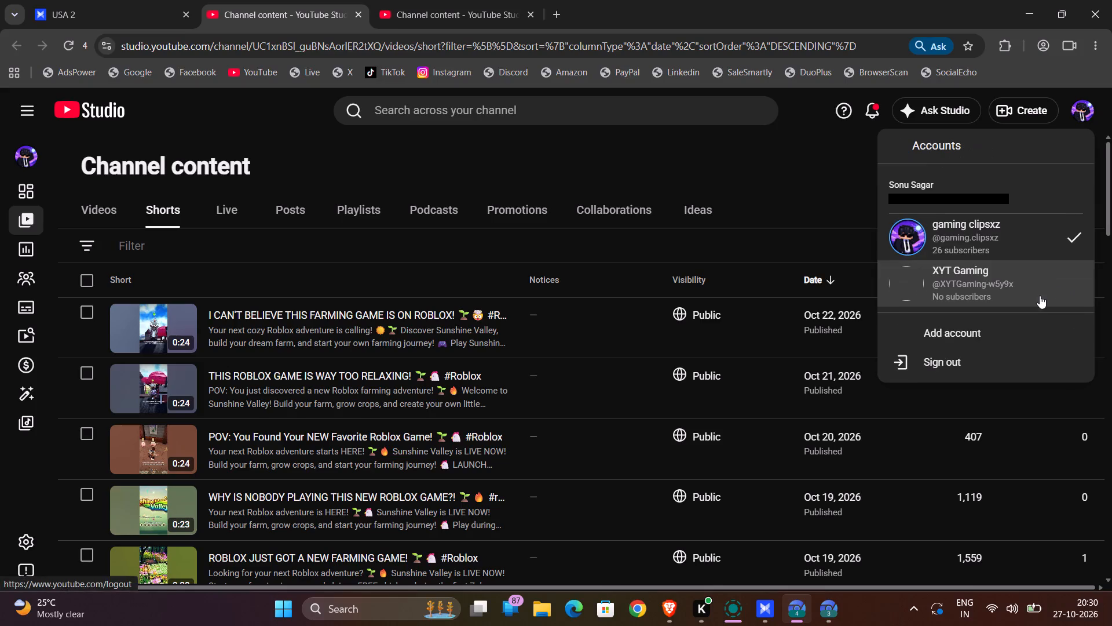
left_click(972, 296)
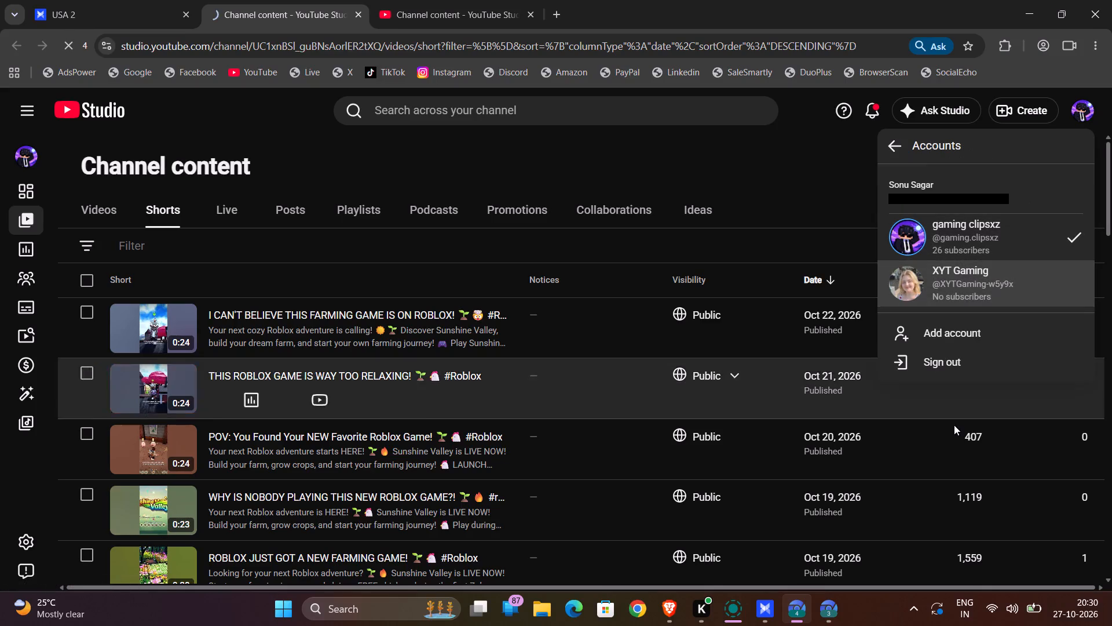
Switch to the test 1 profile's browser and look through the Fortnite Moments channel's Shorts.
left_click(822, 618)
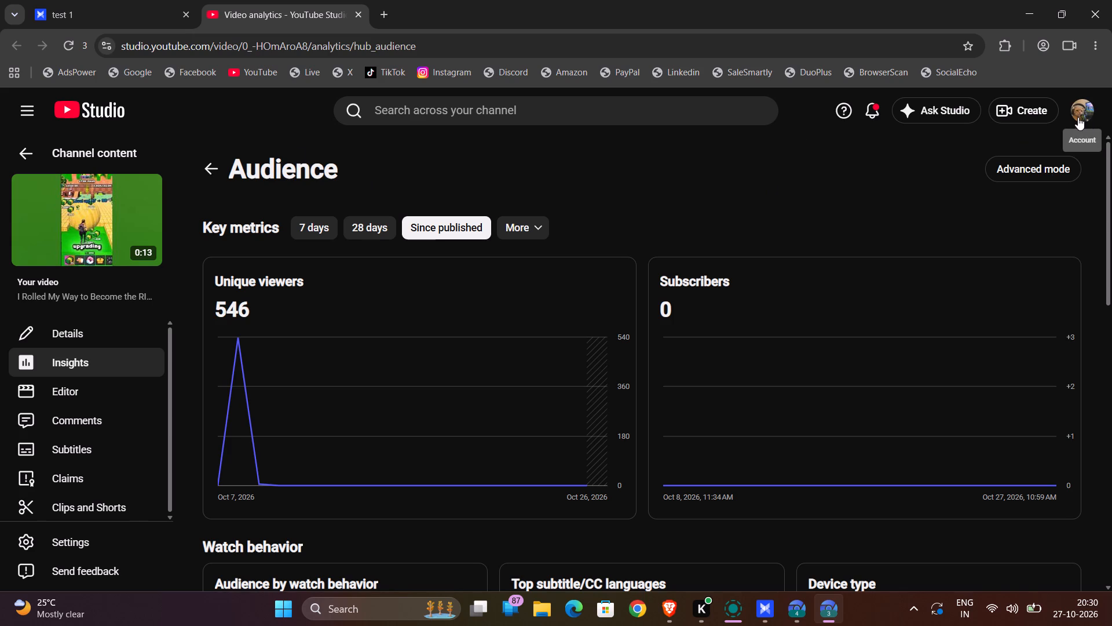
left_click(88, 145)
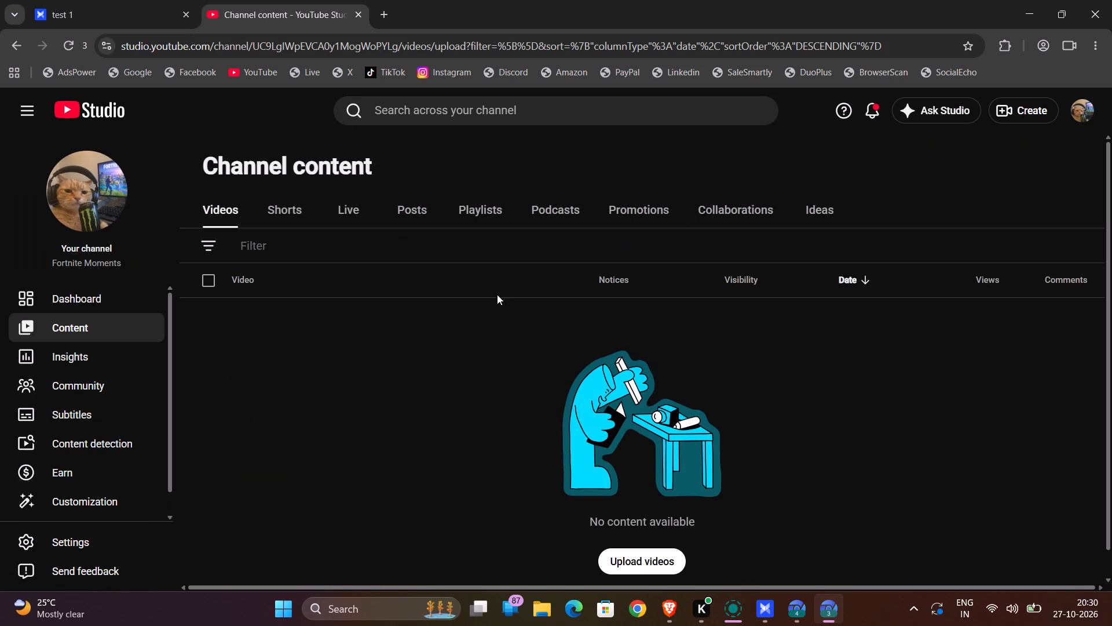
left_click(280, 216)
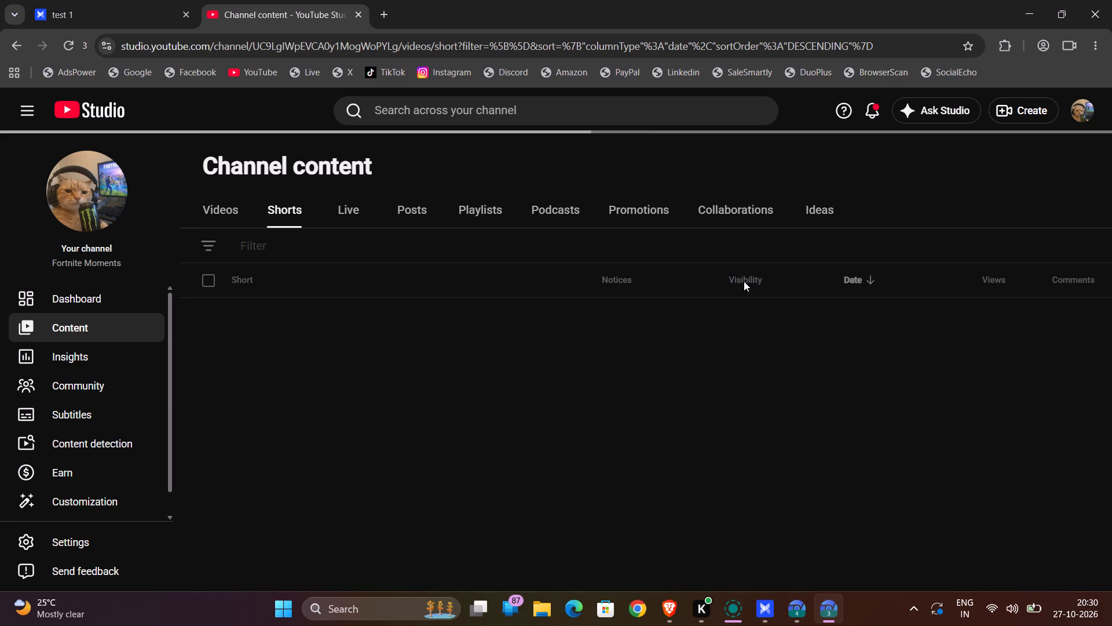
scroll(939, 339, "down", 5)
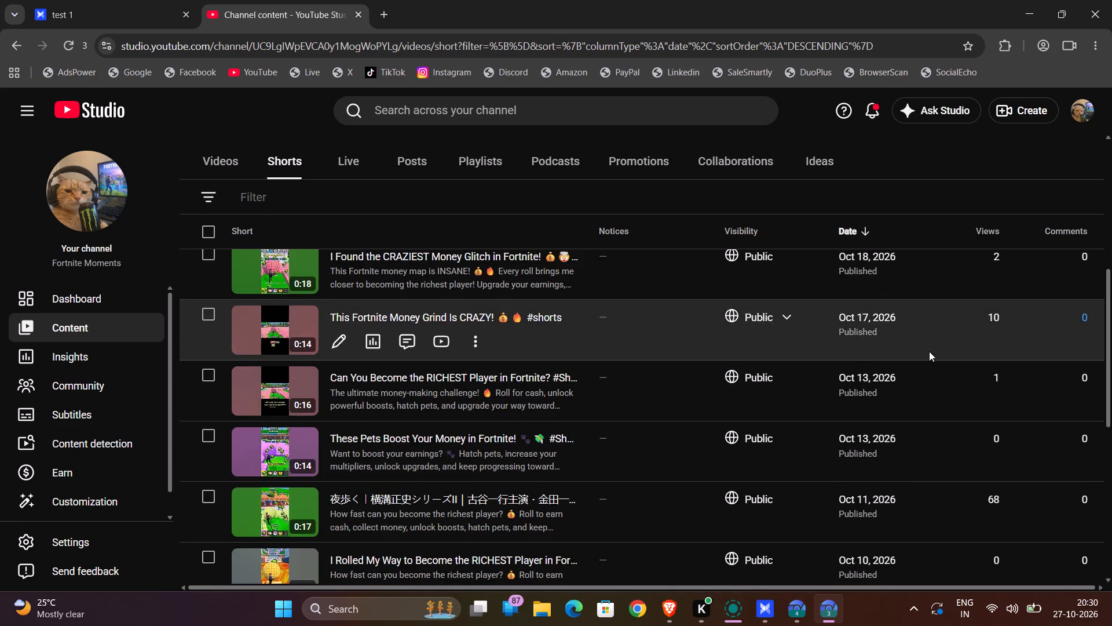
scroll(929, 351, "down", 7)
scroll(927, 351, "up", 11)
scroll(1004, 307, "up", 3)
Switch YouTube Studio in the test 1 profile to the ixo Clips channel and show its Shorts content.
left_click(1084, 114)
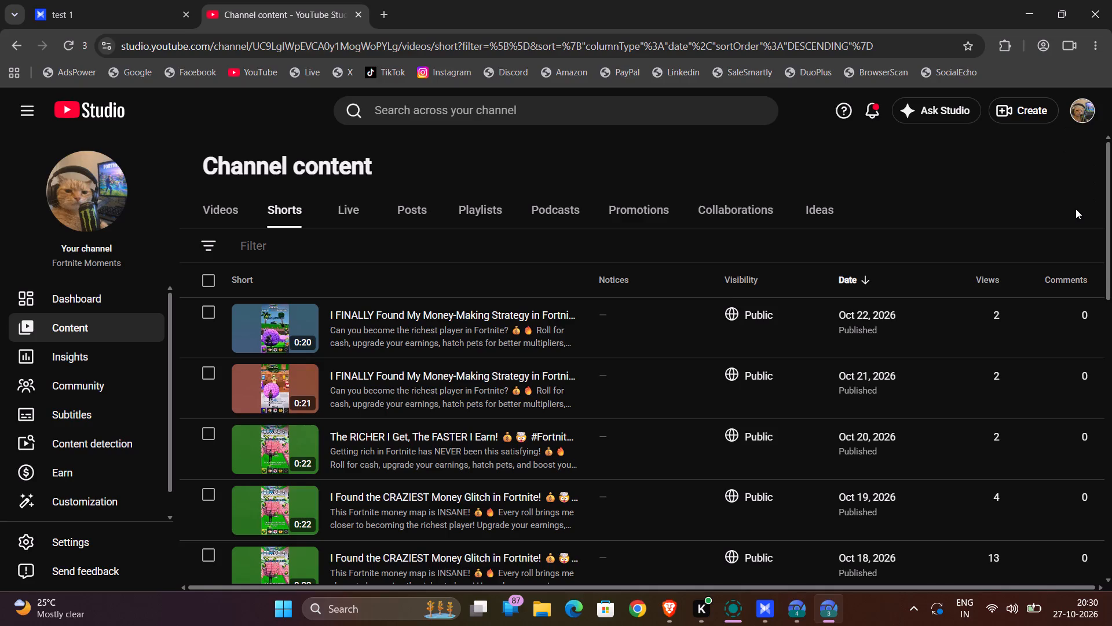
left_click(1077, 261)
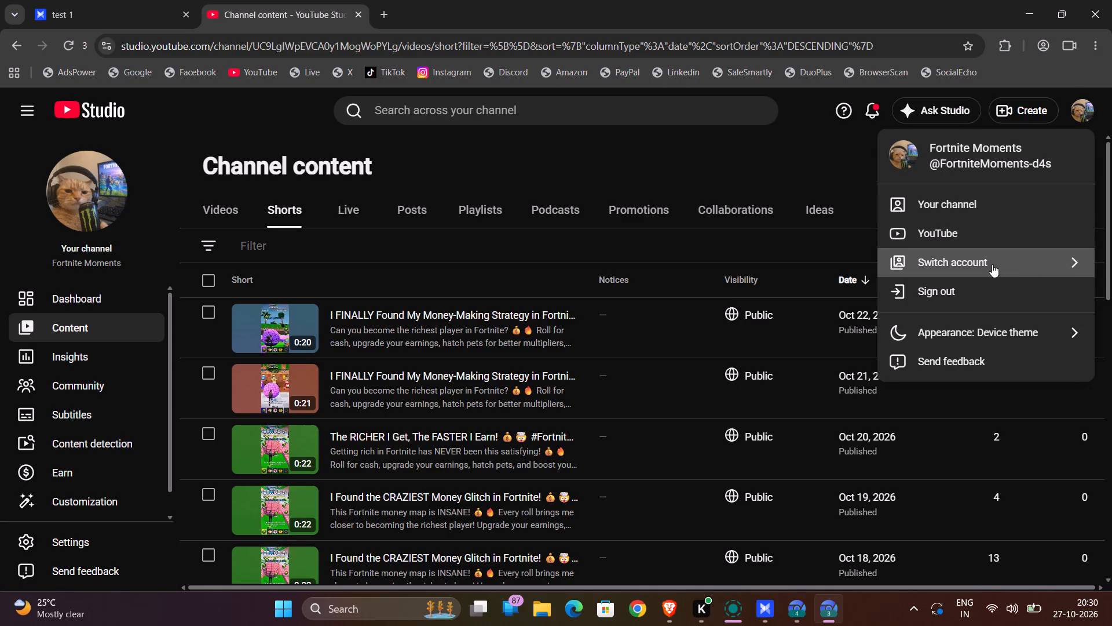
left_click(970, 234)
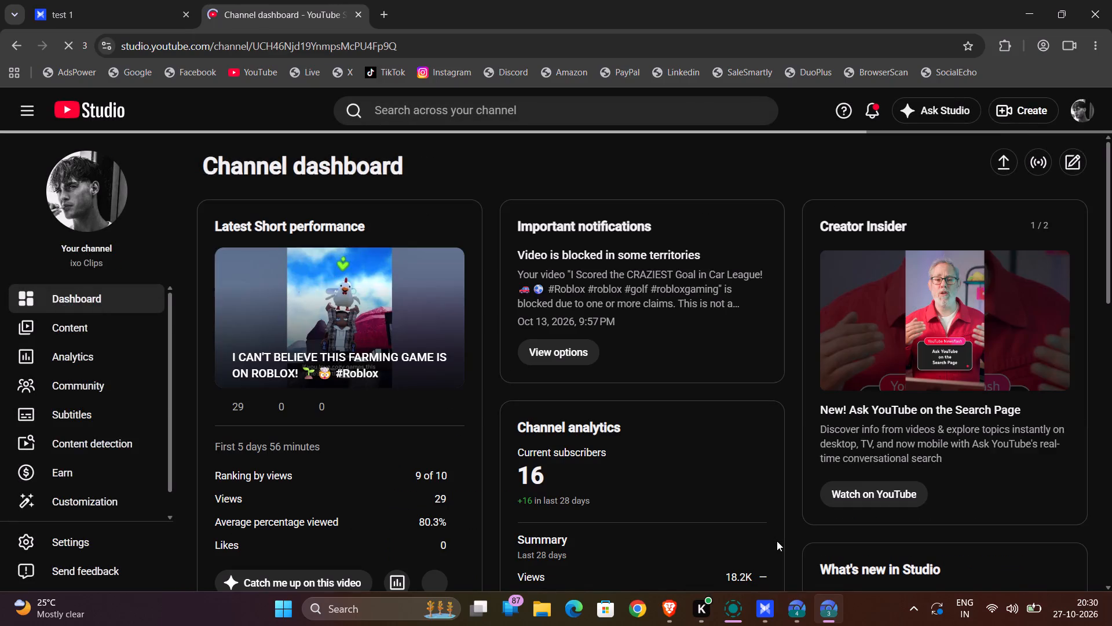
left_click(116, 331)
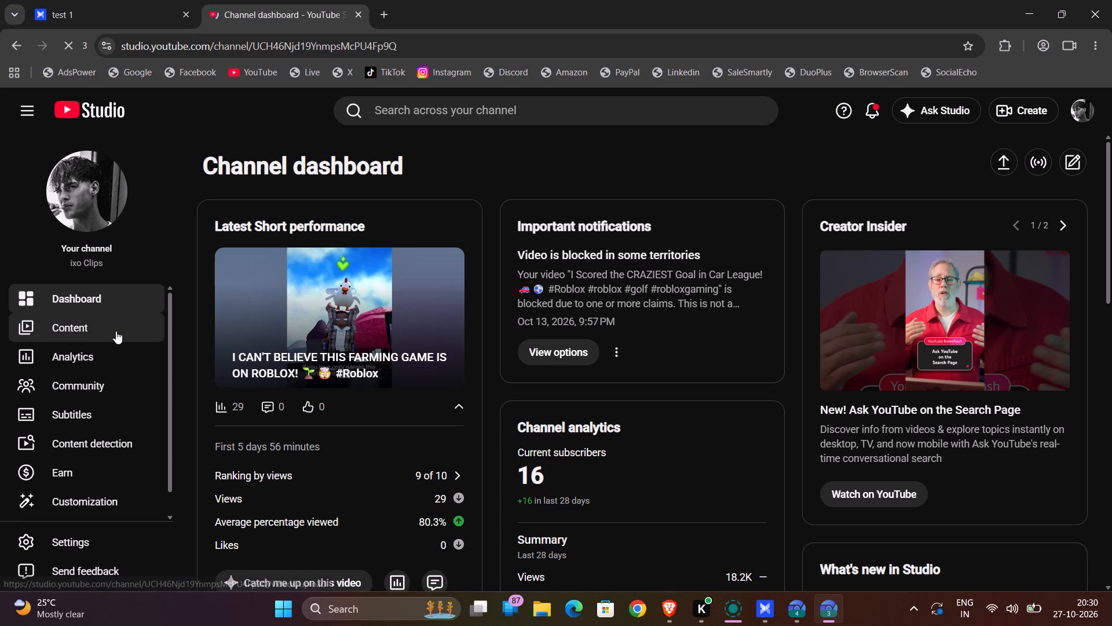
left_click(262, 211)
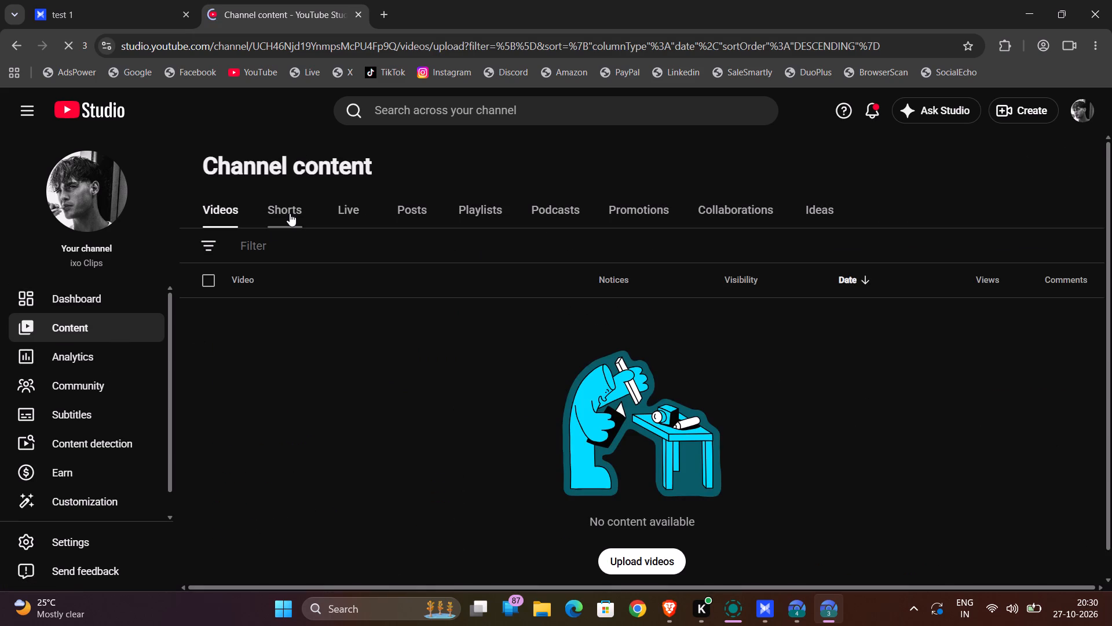
left_click(290, 213)
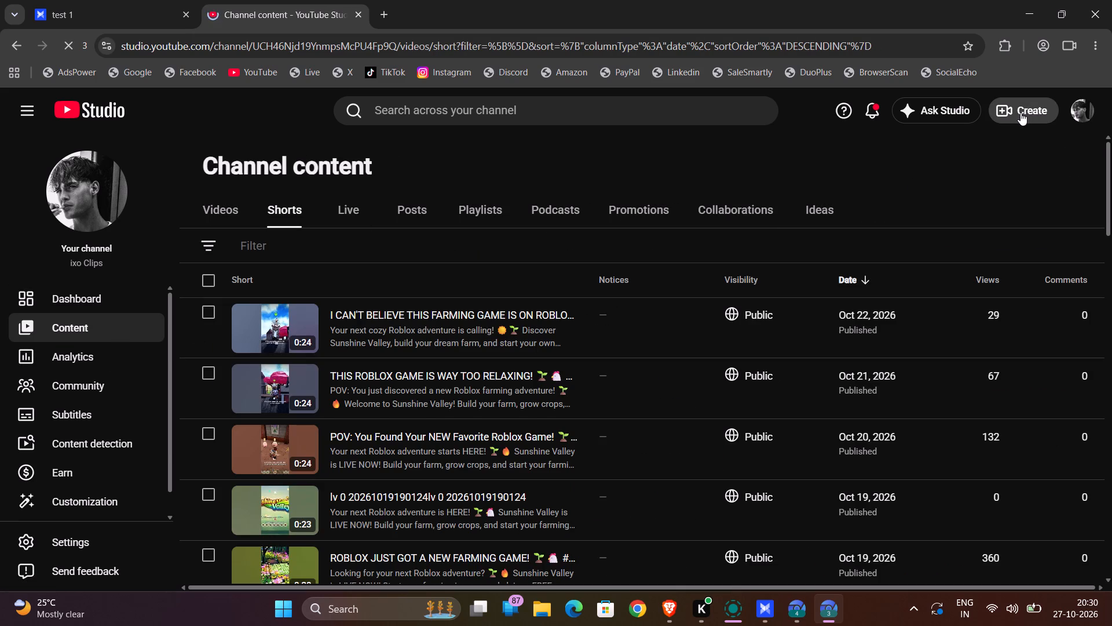
left_click(1020, 112)
left_click(970, 145)
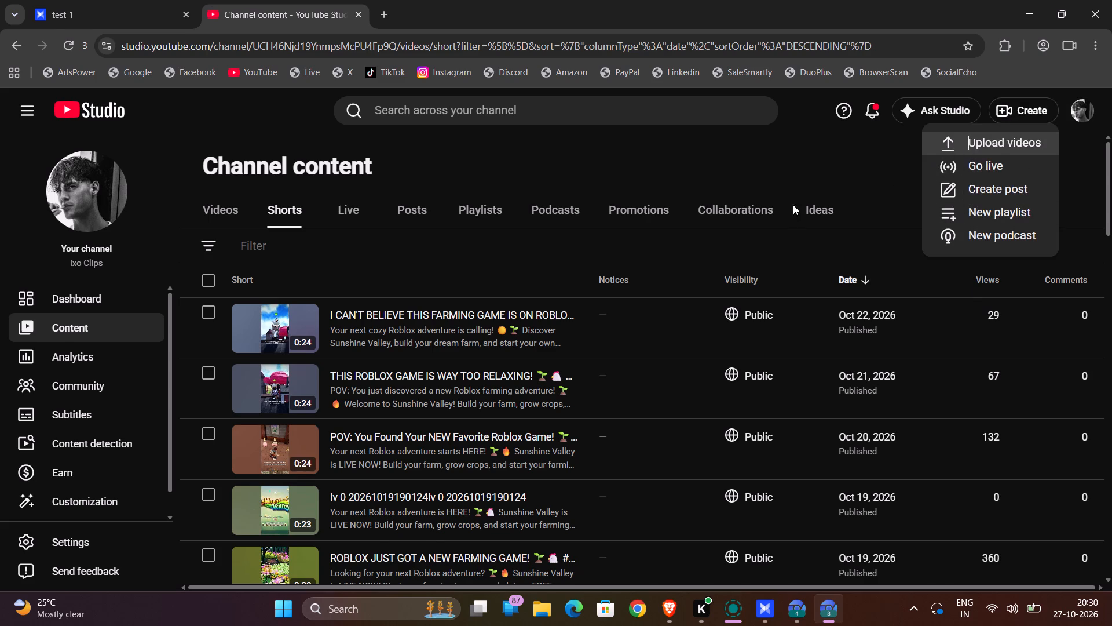
left_click(546, 412)
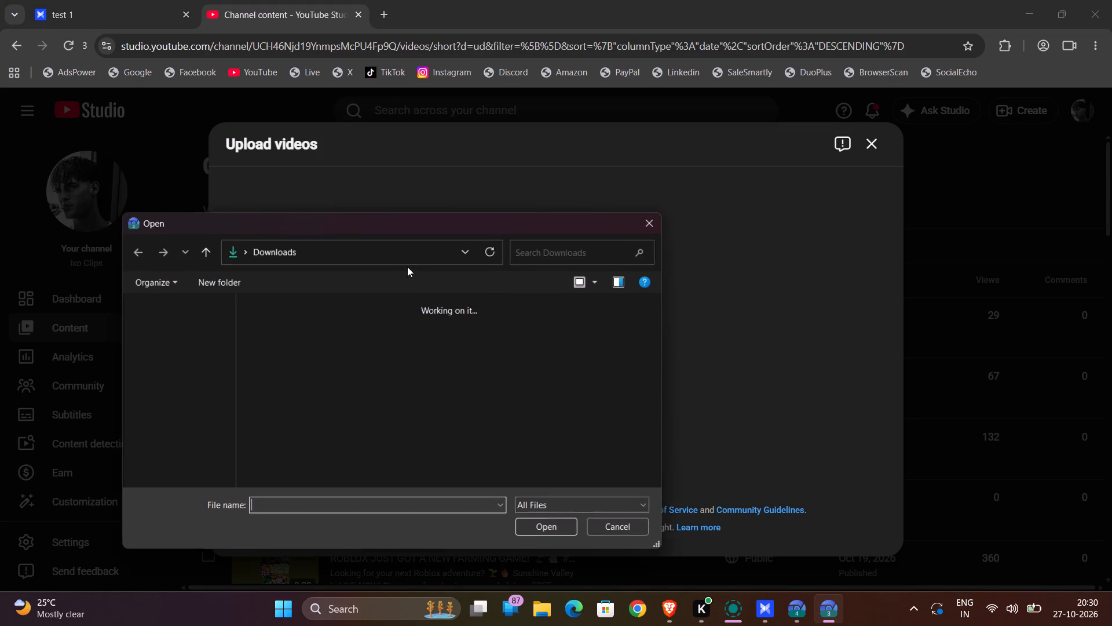
left_click(292, 361)
left_click(536, 532)
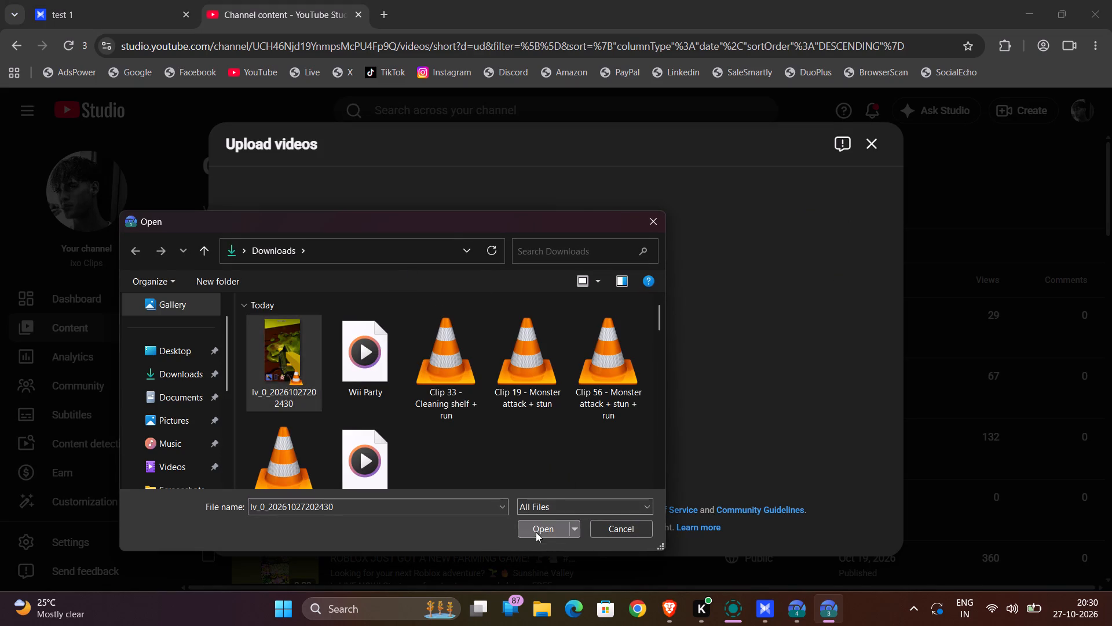
left_click(791, 609)
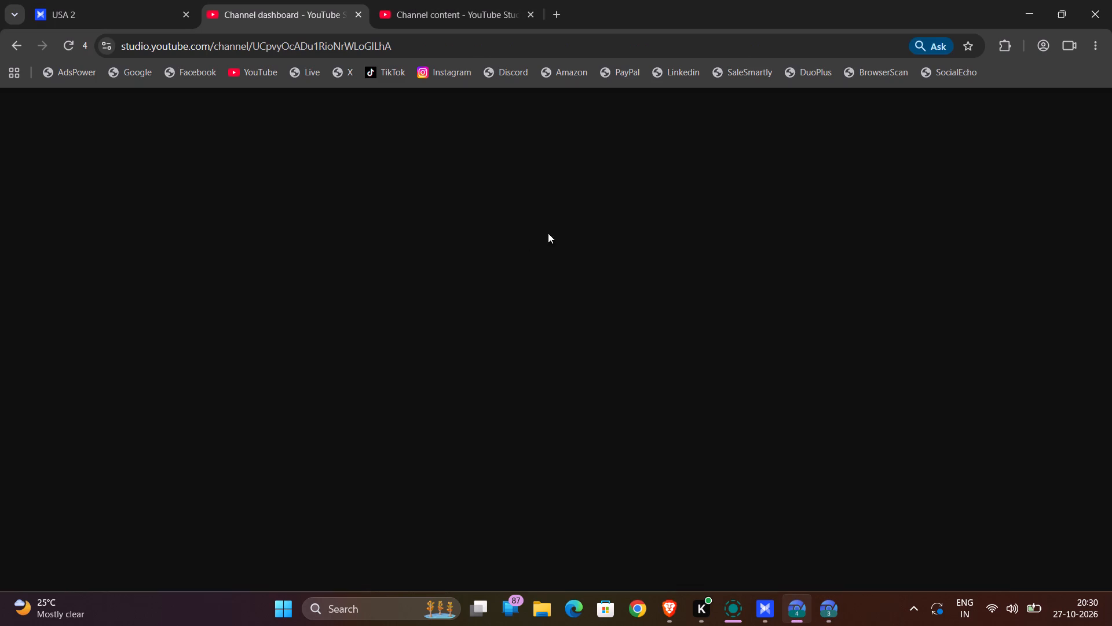
left_click(1016, 104)
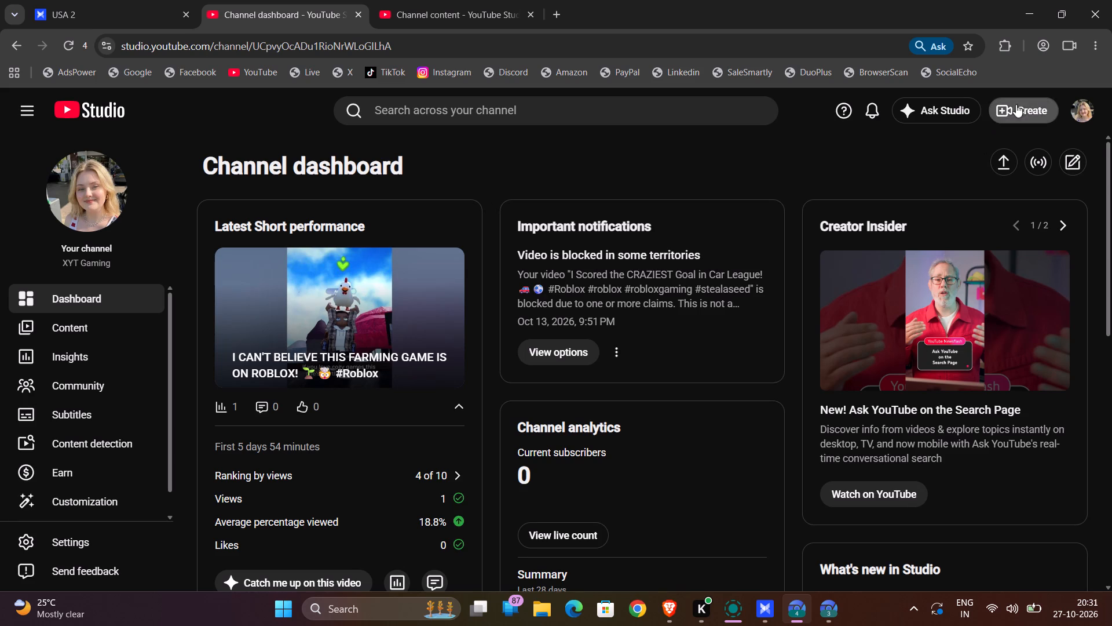
left_click(991, 144)
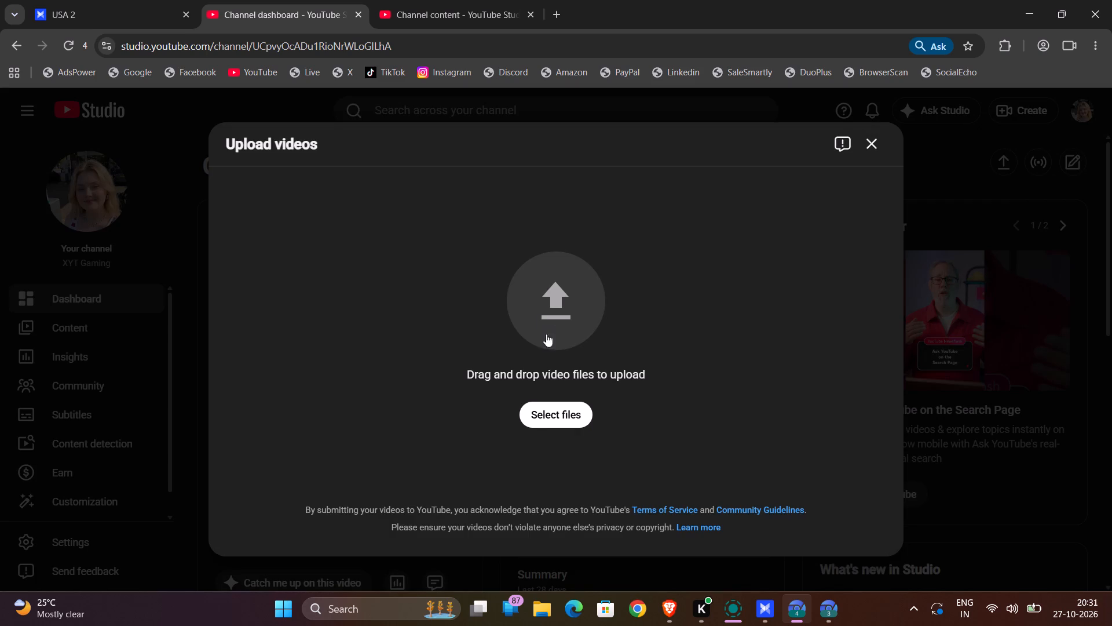
left_click(564, 411)
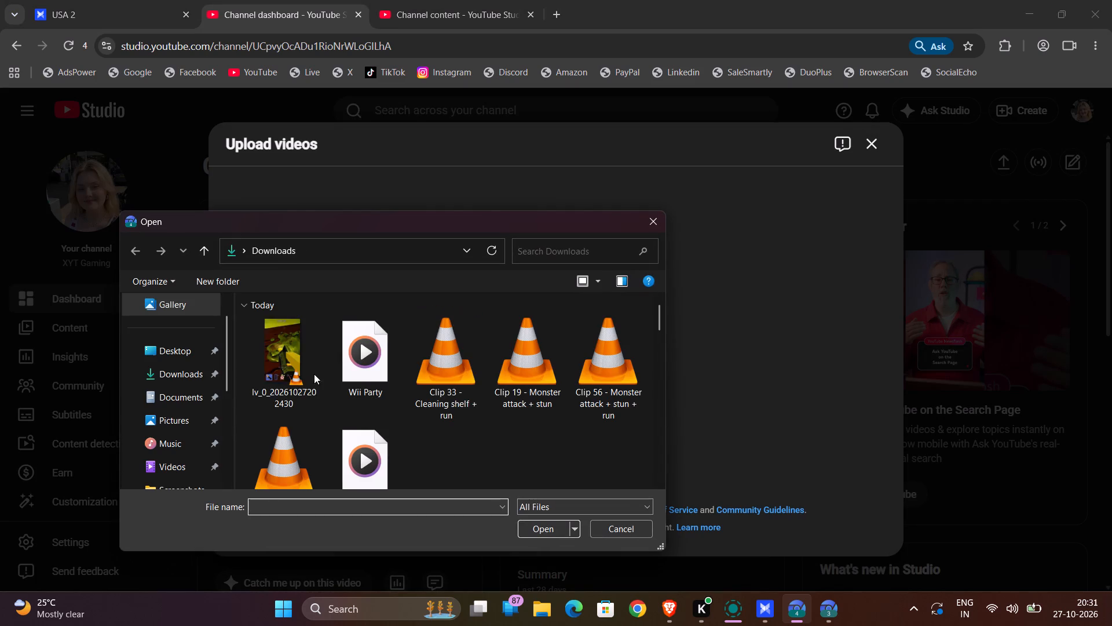
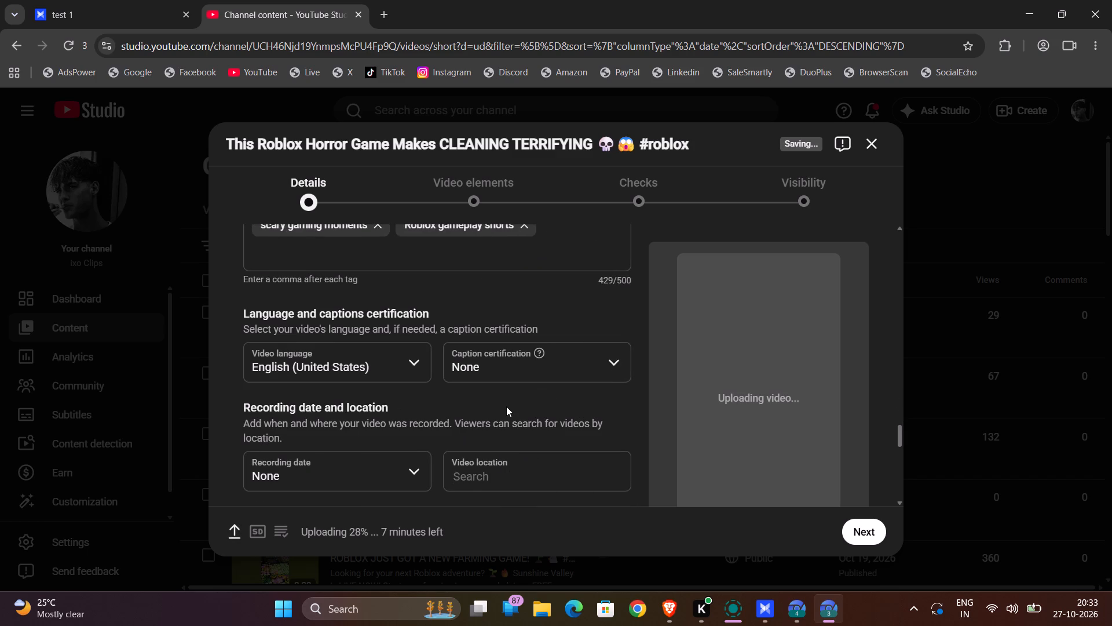
type("United States")
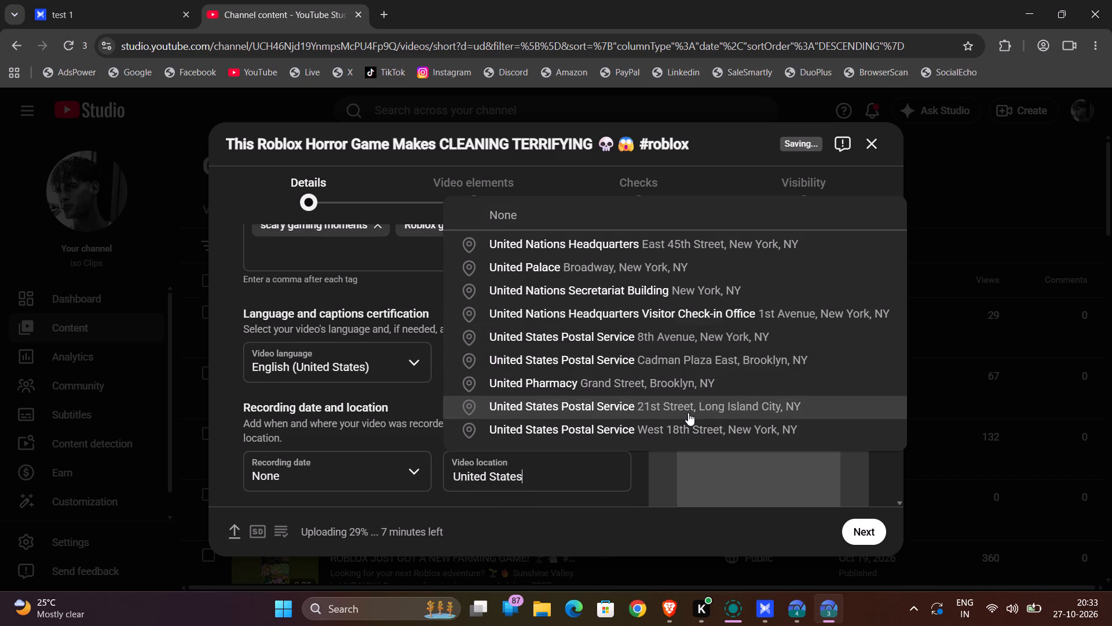
left_click(555, 315)
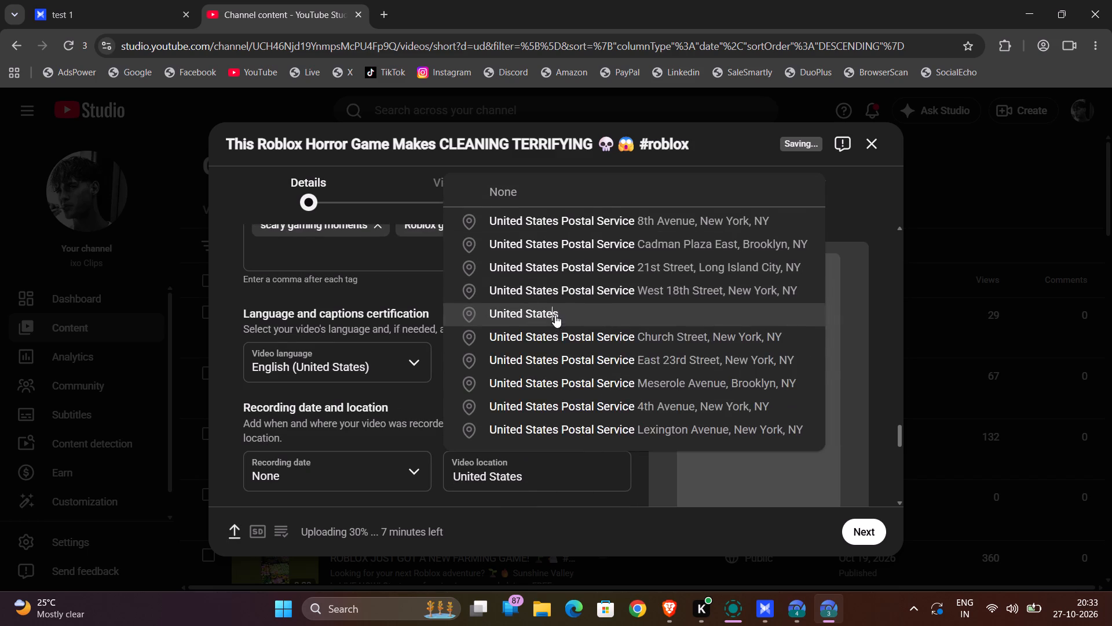
Set the game title of the ixo Clips video to Roblox (2006) under the Gaming category.
scroll(473, 409, "down", 6)
left_click(332, 446)
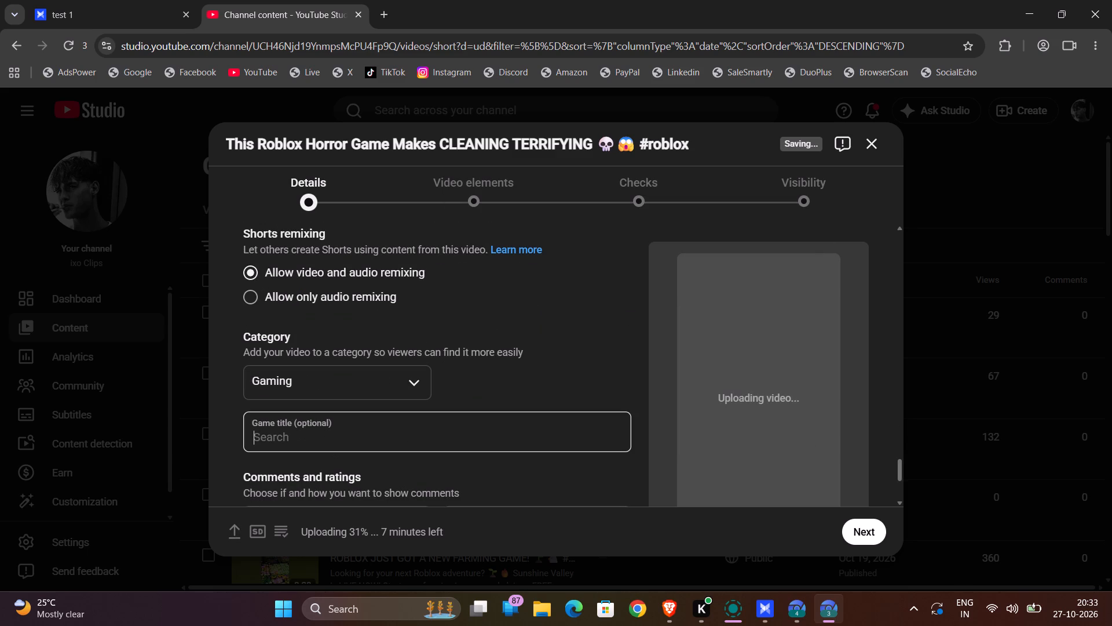
type("Roblox")
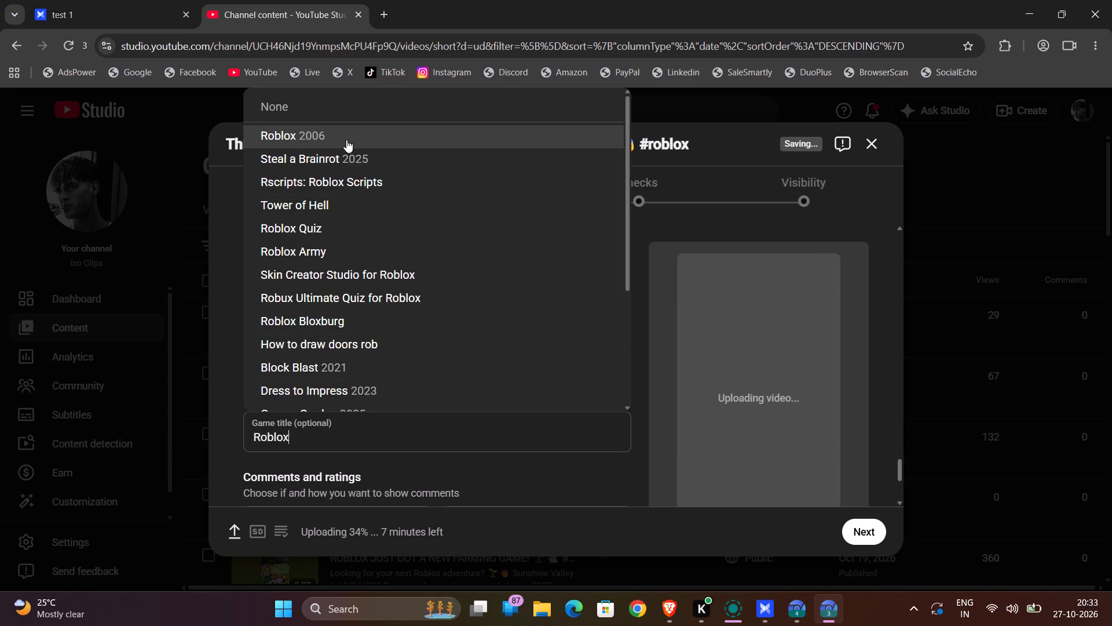
left_click(346, 139)
Advance the ixo Clips upload to Visibility, set it to Unlisted and save it.
scroll(434, 398, "down", 5)
scroll(377, 366, "up", 2)
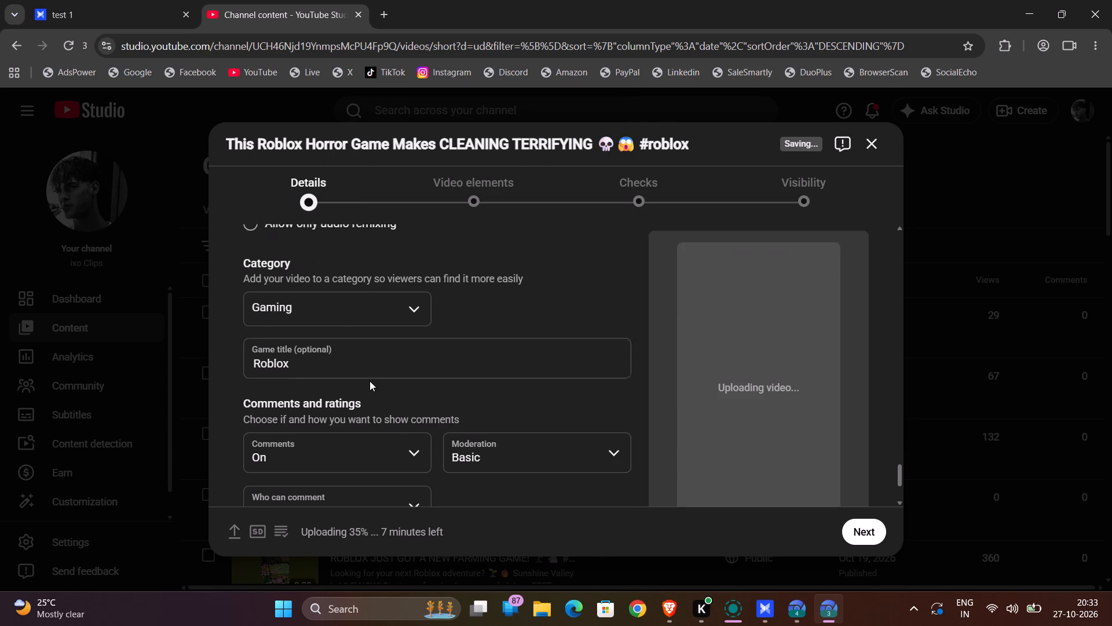
triple_click(864, 524)
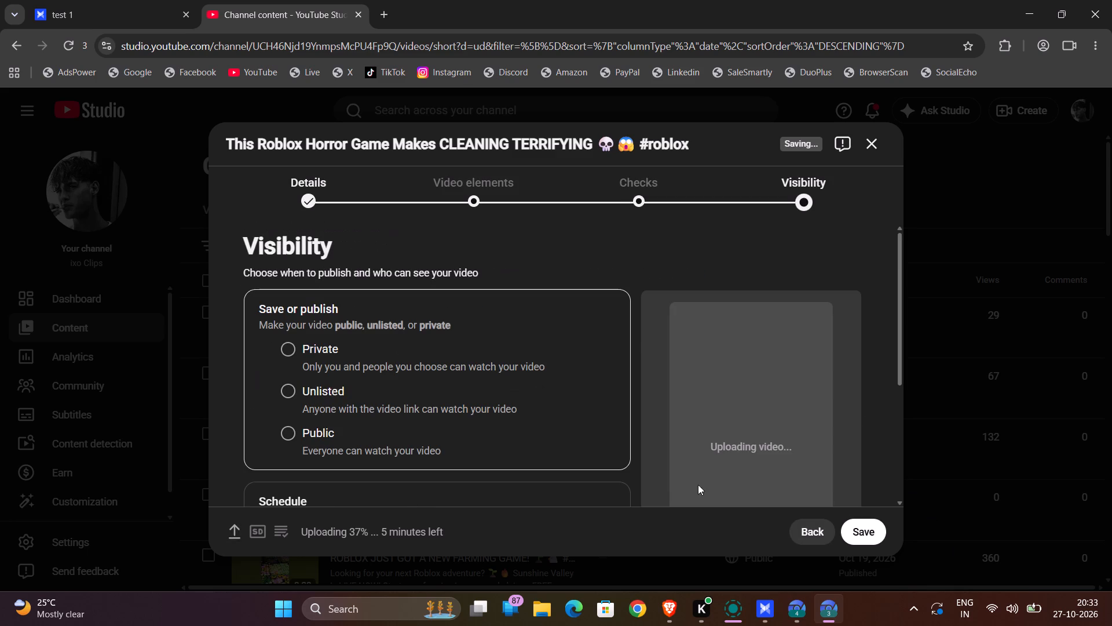
left_click(332, 384)
left_click(865, 524)
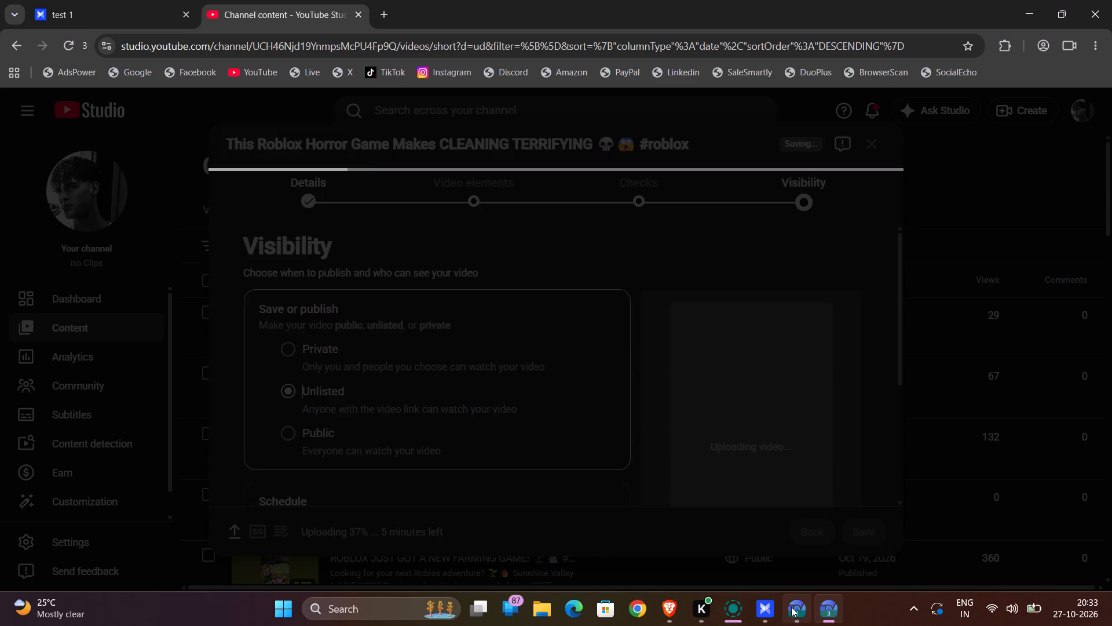
Switch to the XYT Gaming upload, expand the additional detail settings and mark the video as not made for kids.
left_click(791, 607)
scroll(370, 358, "down", 5)
scroll(400, 402, "down", 5)
scroll(354, 393, "down", 4)
left_click(316, 372)
left_click(292, 428)
left_click(304, 354)
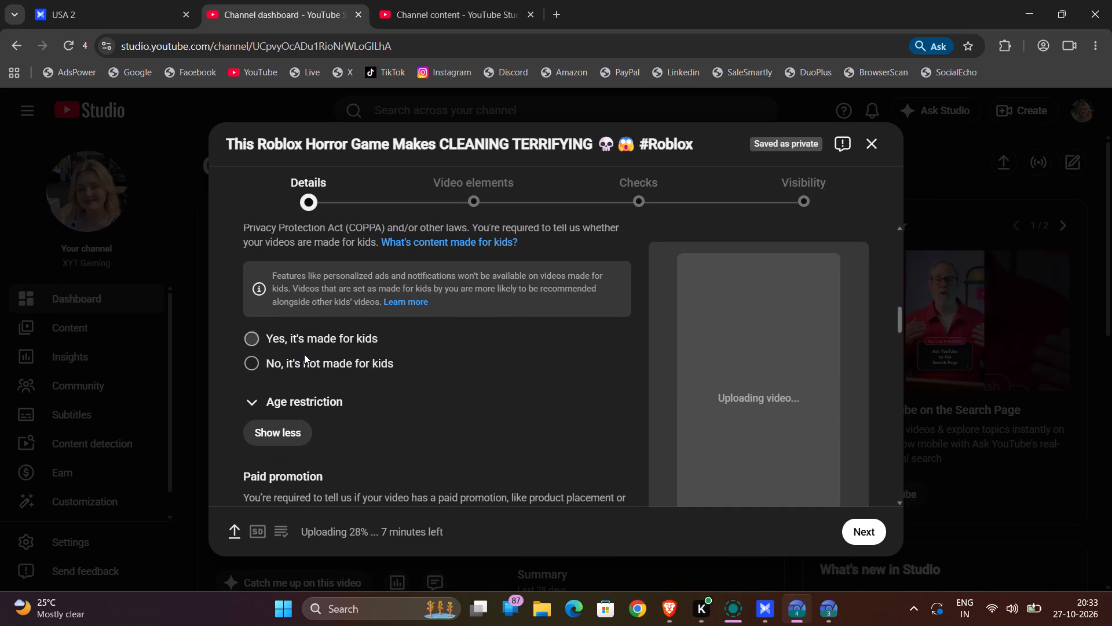
left_click(301, 362)
Add the copied Scrub or Die tags after the existing #roblox tag of the XYT Gaming upload.
scroll(379, 328, "down", 6)
scroll(329, 396, "down", 3)
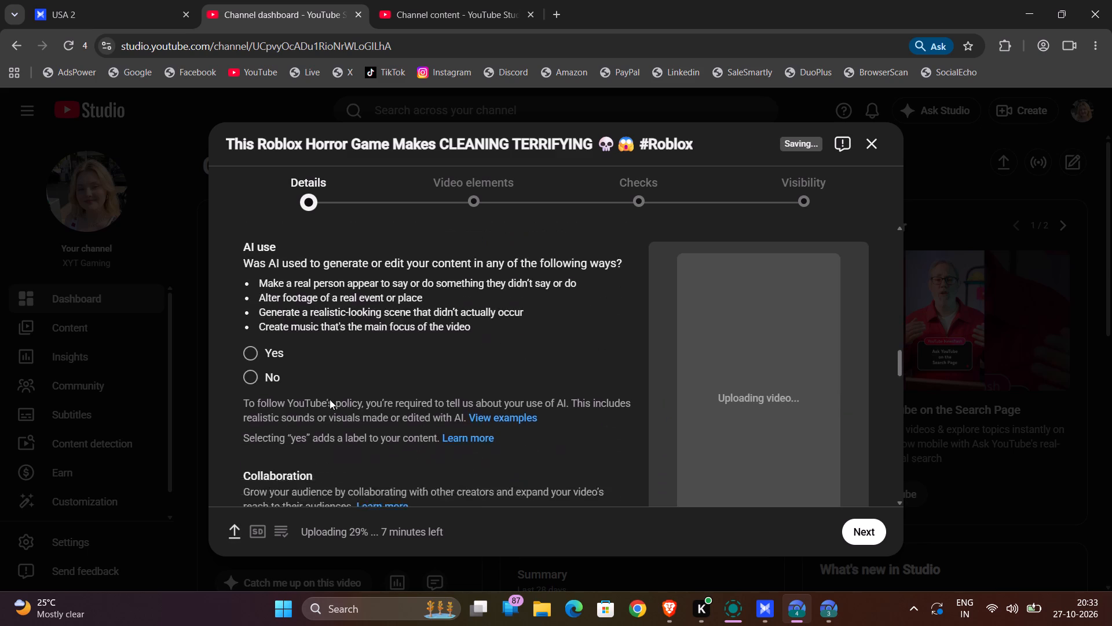
scroll(330, 399, "down", 8)
scroll(386, 314, "up", 2)
left_click(352, 294)
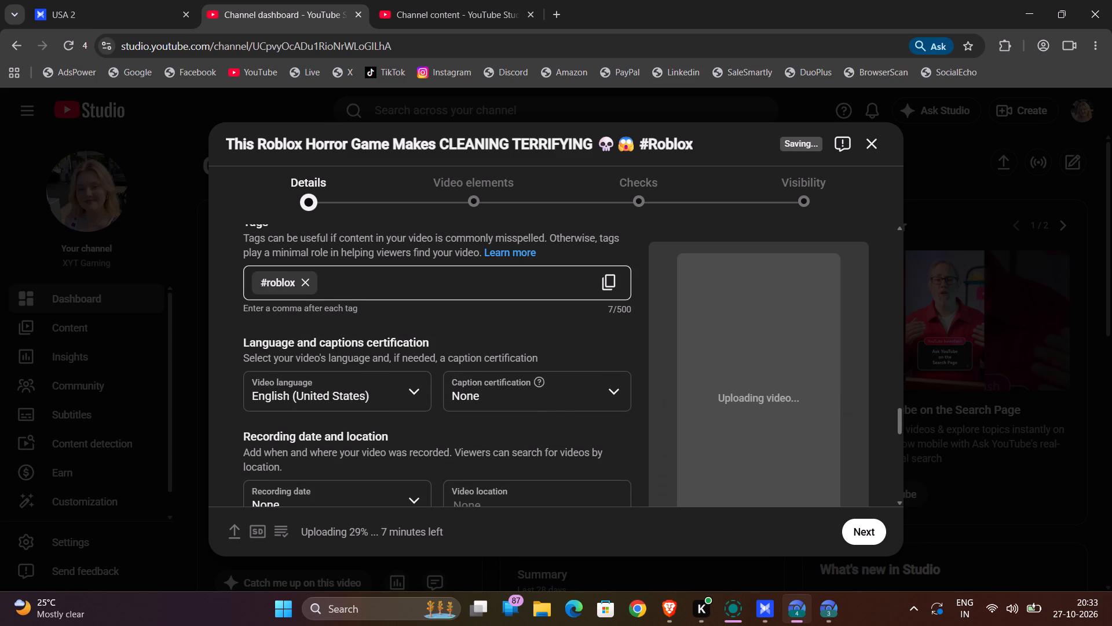
left_click(353, 284)
key("ctrl+v")
Advance the XYT Gaming upload to Visibility, set it to Unlisted and save it.
scroll(538, 388, "down", 10)
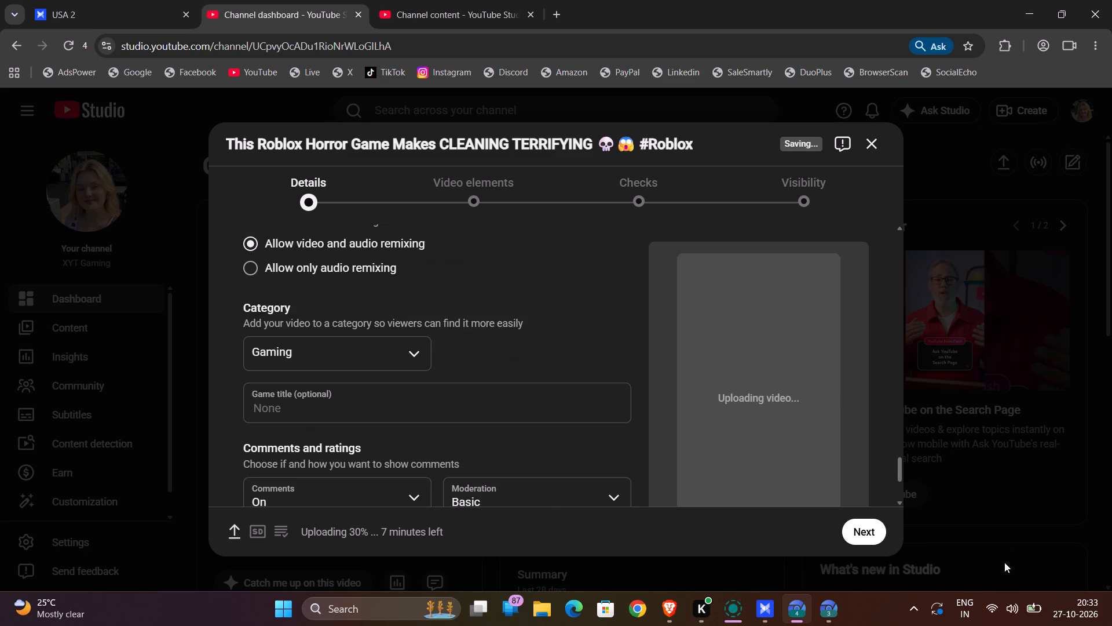
triple_click(859, 536)
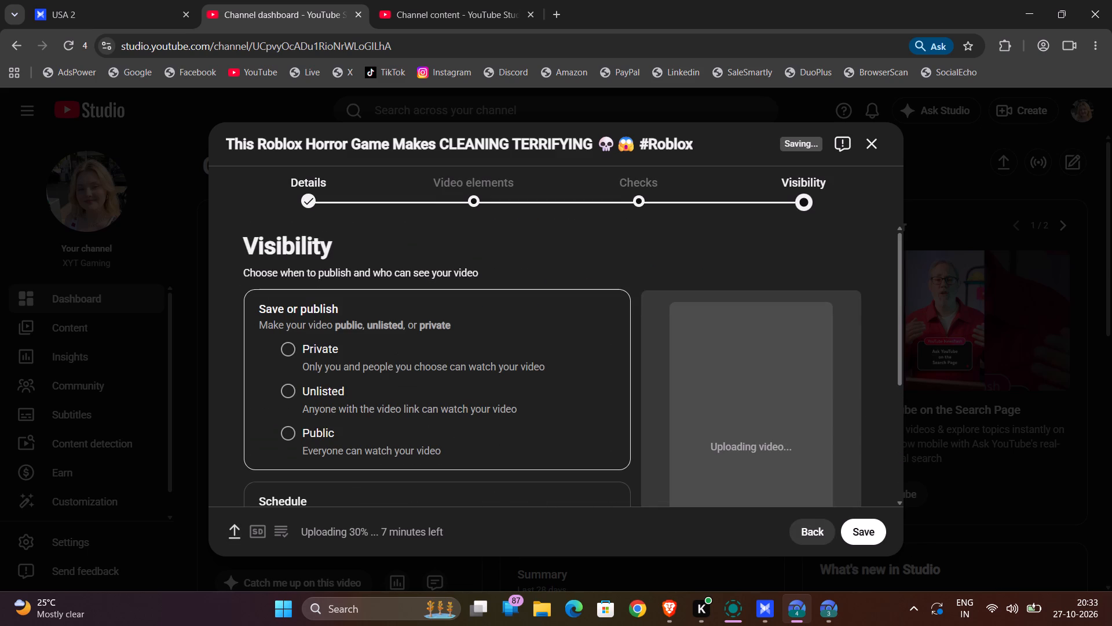
left_click(321, 407)
left_click(321, 394)
left_click(870, 521)
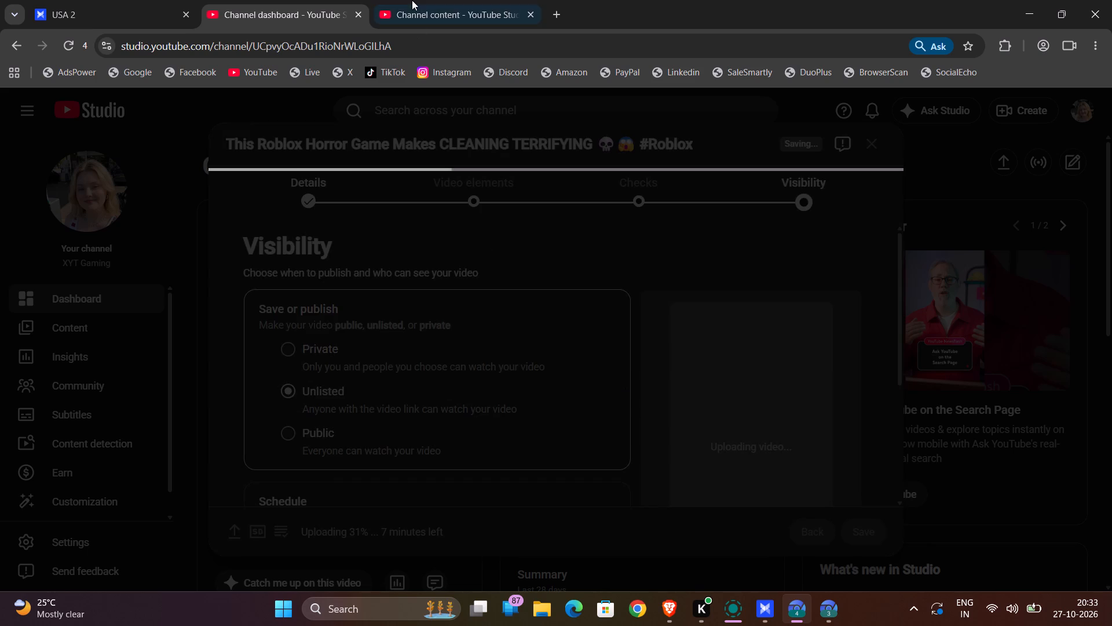
Switch to the gaming clipssz upload, mark the video as not made for kids and expand the additional detail settings.
left_click(412, 0)
left_click(360, 201)
scroll(381, 399, "down", 5)
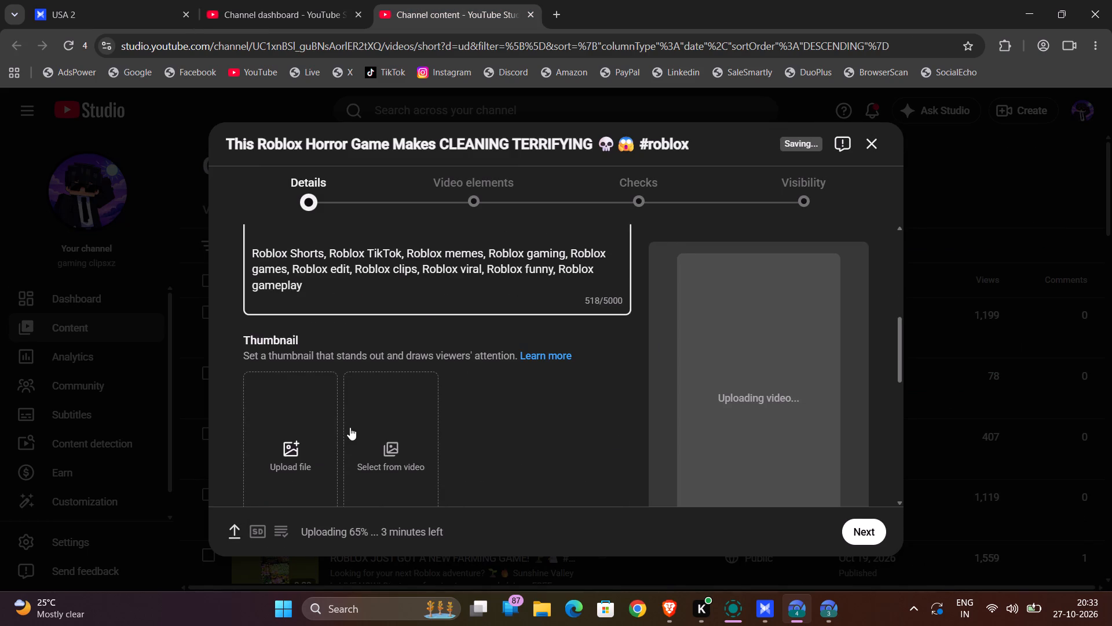
scroll(345, 427, "down", 10)
left_click(327, 365)
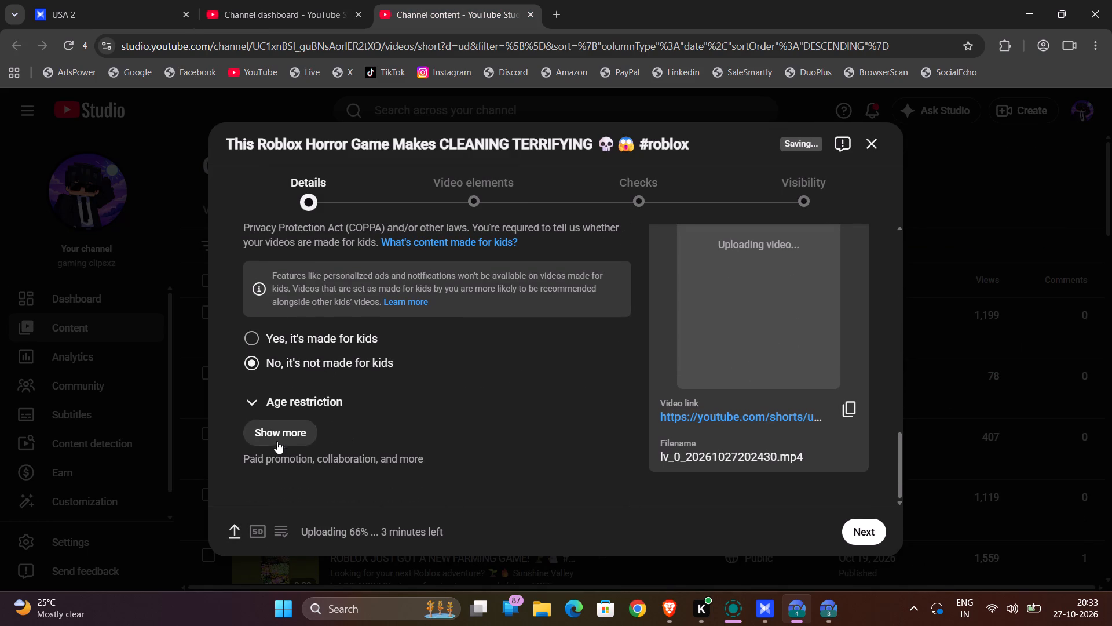
left_click(276, 439)
Add the copied Scrub or Die tags after the existing Roblox tags of the gaming clipssz upload.
scroll(414, 363, "down", 12)
scroll(363, 422, "down", 3)
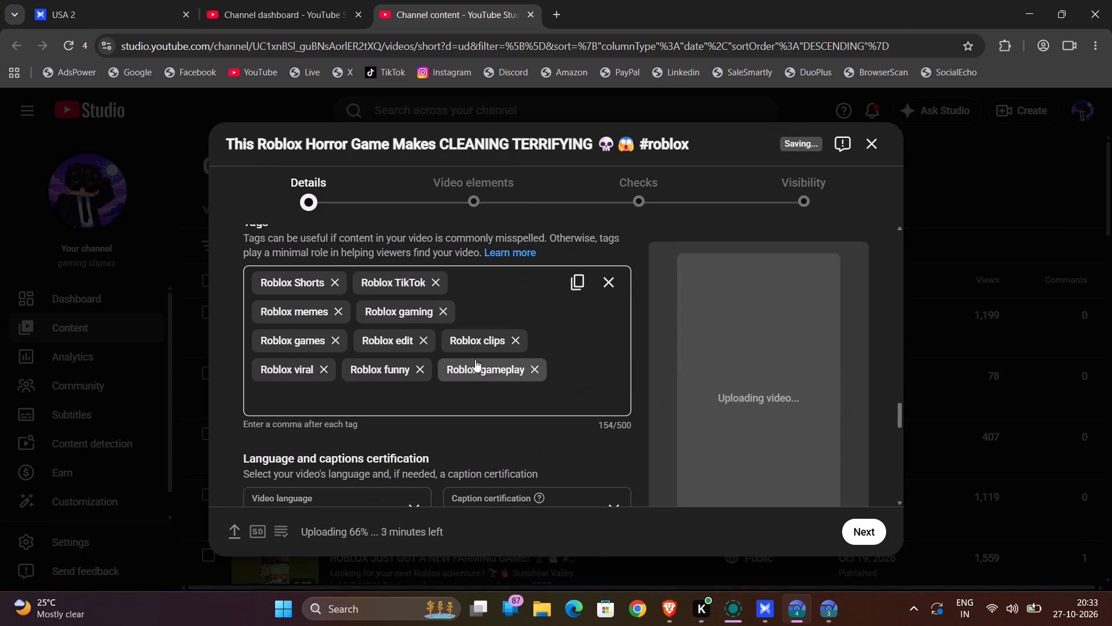
left_click(469, 395)
key("ctrl+v")
Enter United States as the video location of the gaming clipssz upload.
scroll(467, 446, "down", 7)
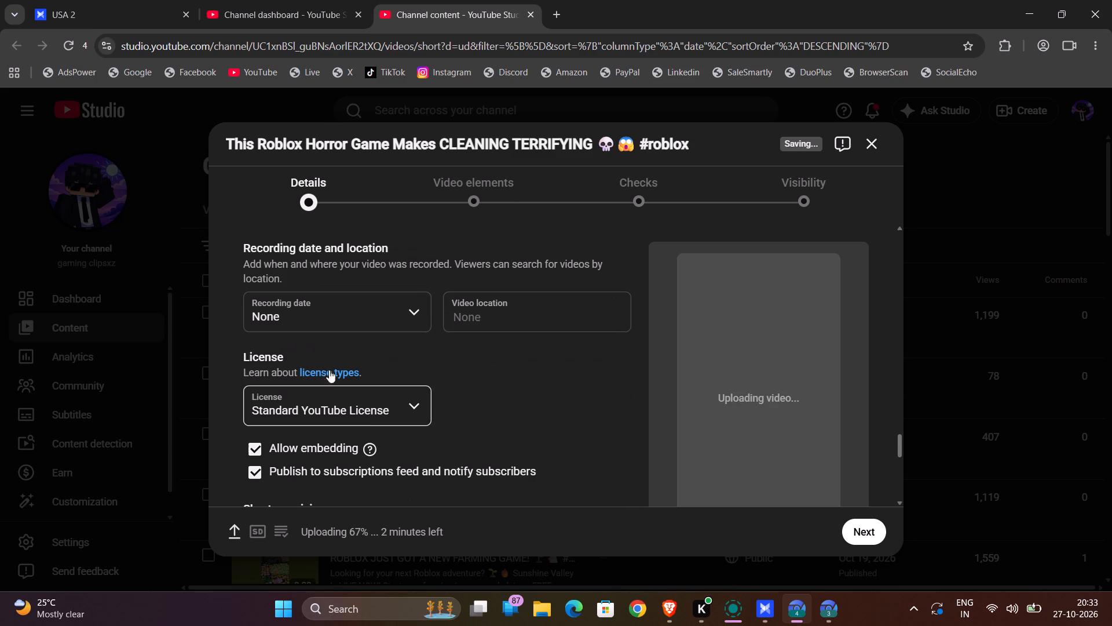
left_click(488, 322)
type("United States")
left_click(675, 387)
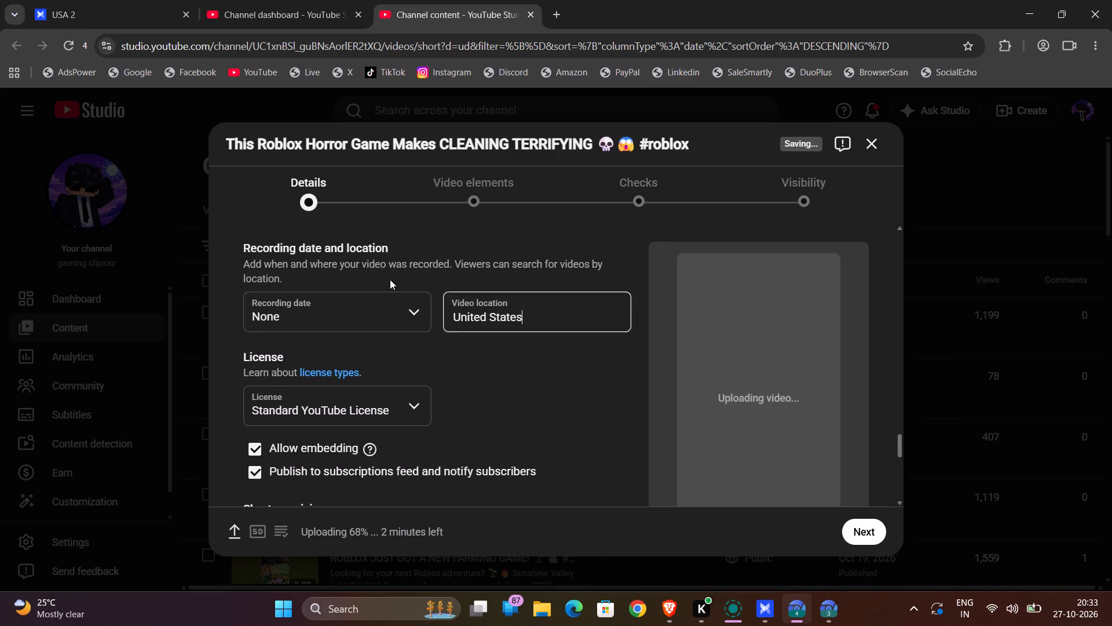
Set the video language of the gaming clipssz upload to English (United States).
scroll(390, 280, "down", 6)
left_click(344, 287)
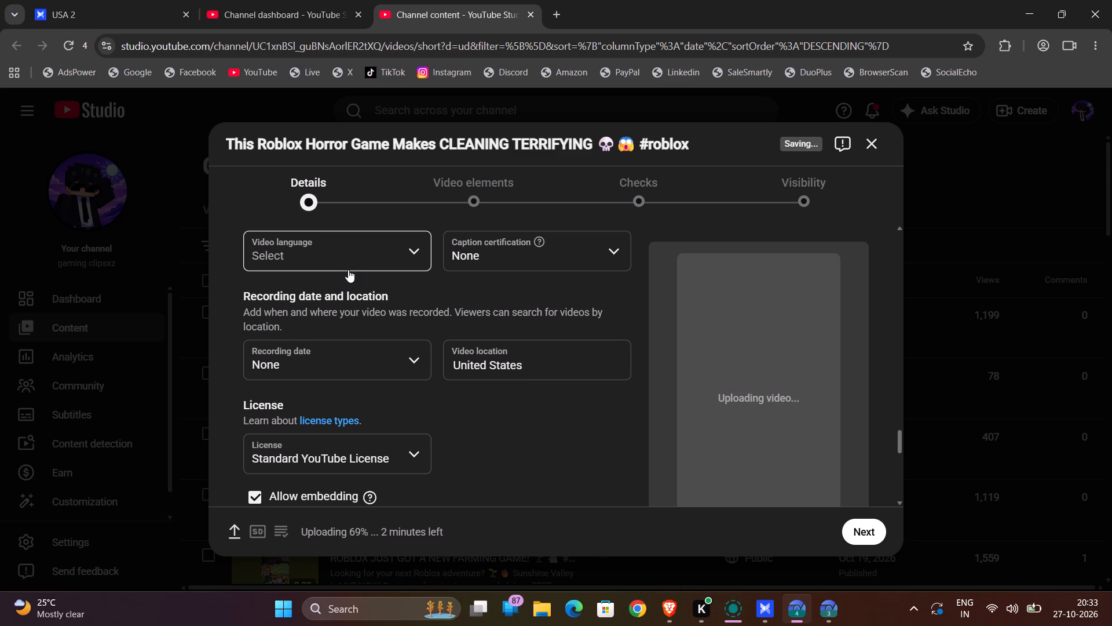
left_click(381, 256)
scroll(357, 344, "down", 6)
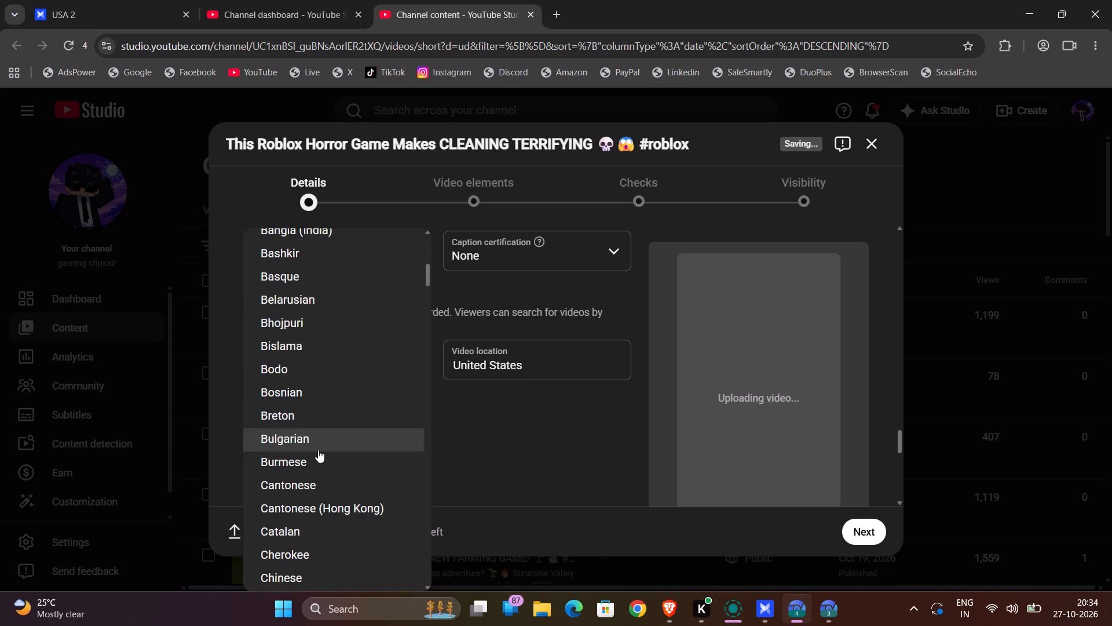
scroll(320, 467, "down", 5)
scroll(370, 479, "down", 8)
scroll(369, 469, "up", 2)
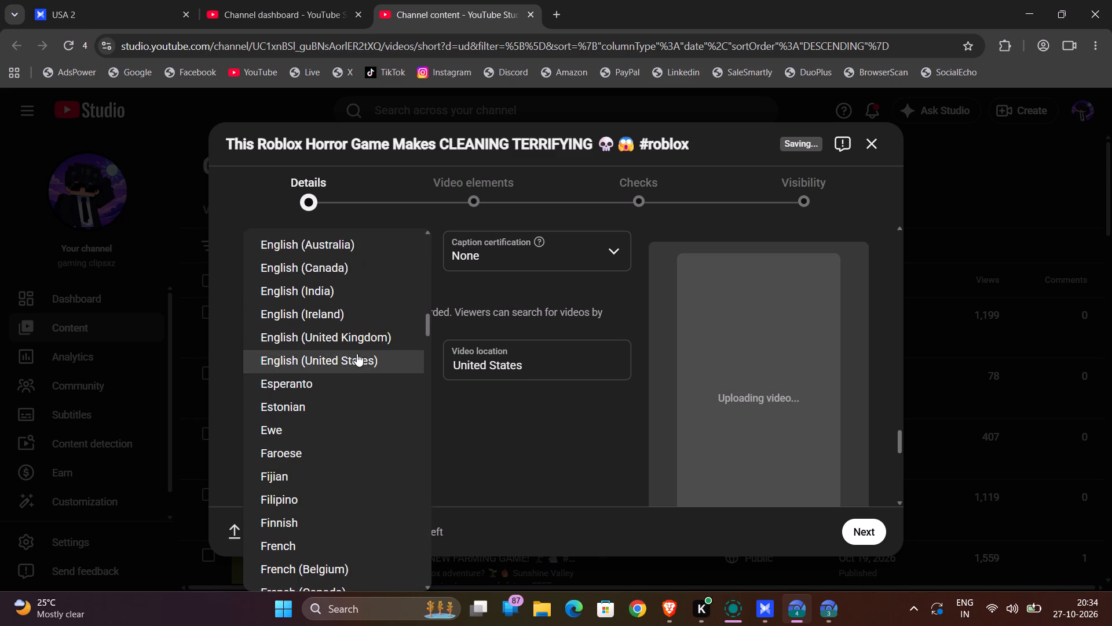
left_click(357, 354)
Search the game titles for Roblox and assign Roblox 2006 to the video under the Gaming category.
scroll(364, 430, "down", 4)
left_click(367, 461)
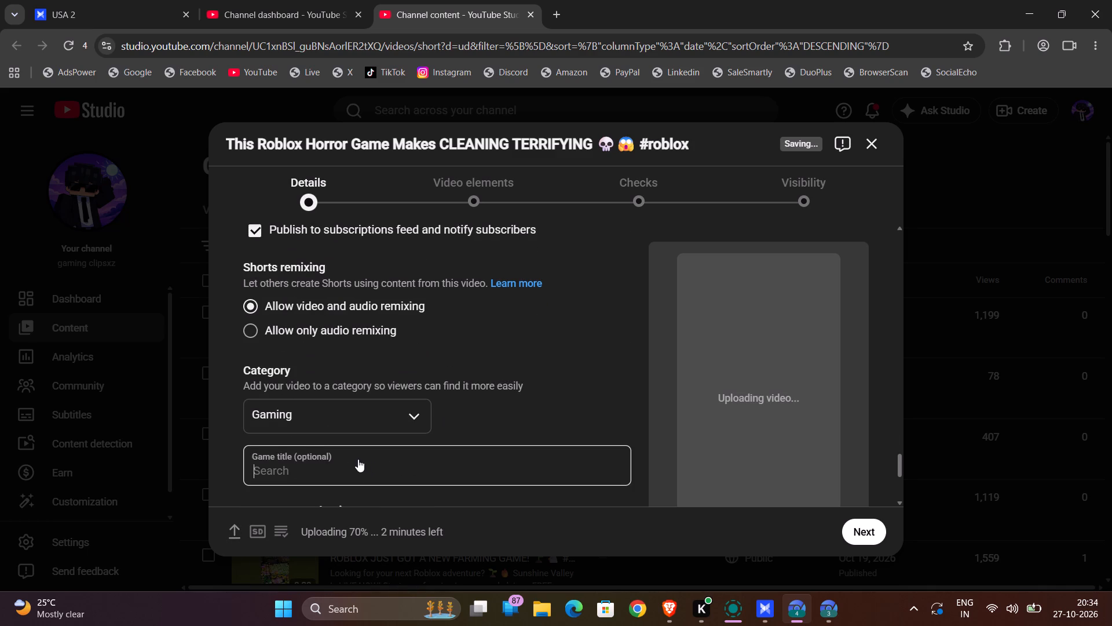
type("Roblox")
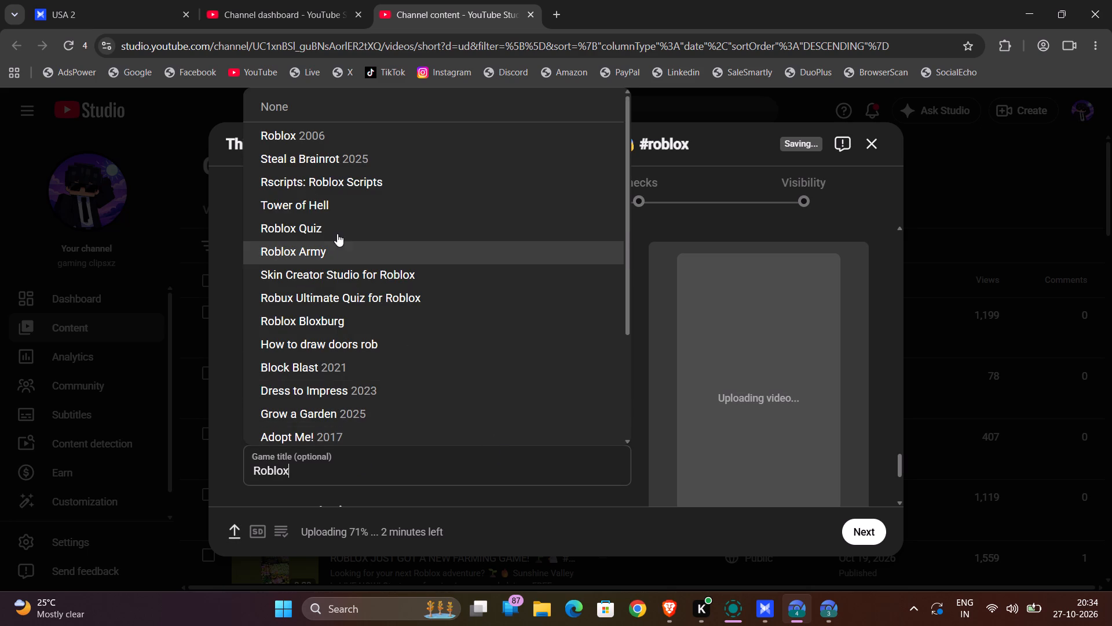
left_click(321, 143)
Advance the gaming clipssz upload to Visibility, set it to Unlisted and save it.
scroll(503, 387, "down", 5)
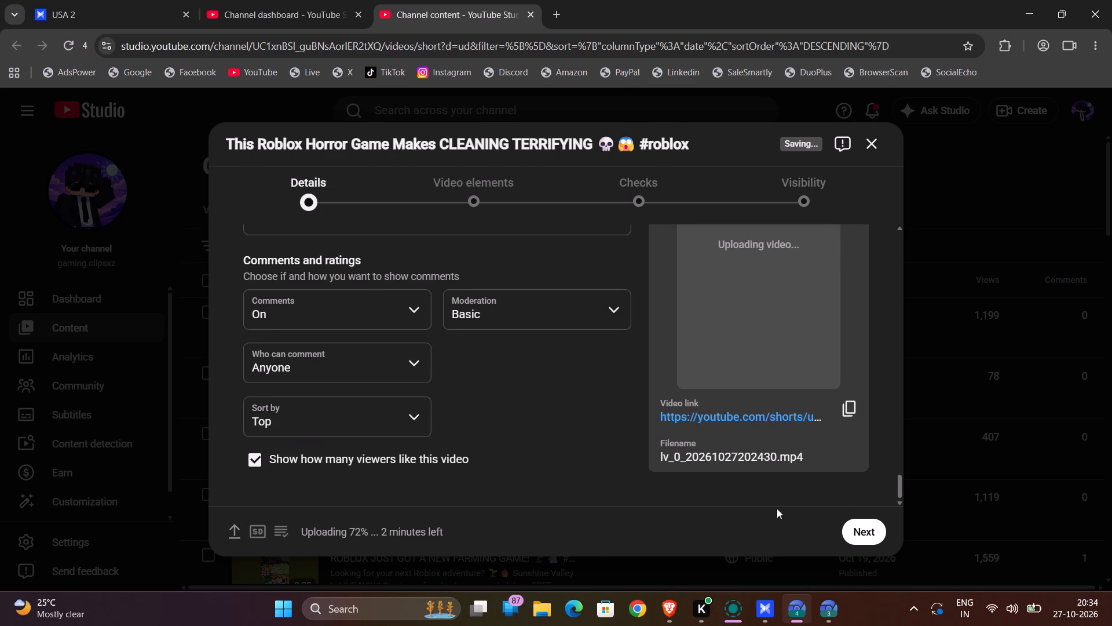
double_click(866, 544)
left_click(861, 533)
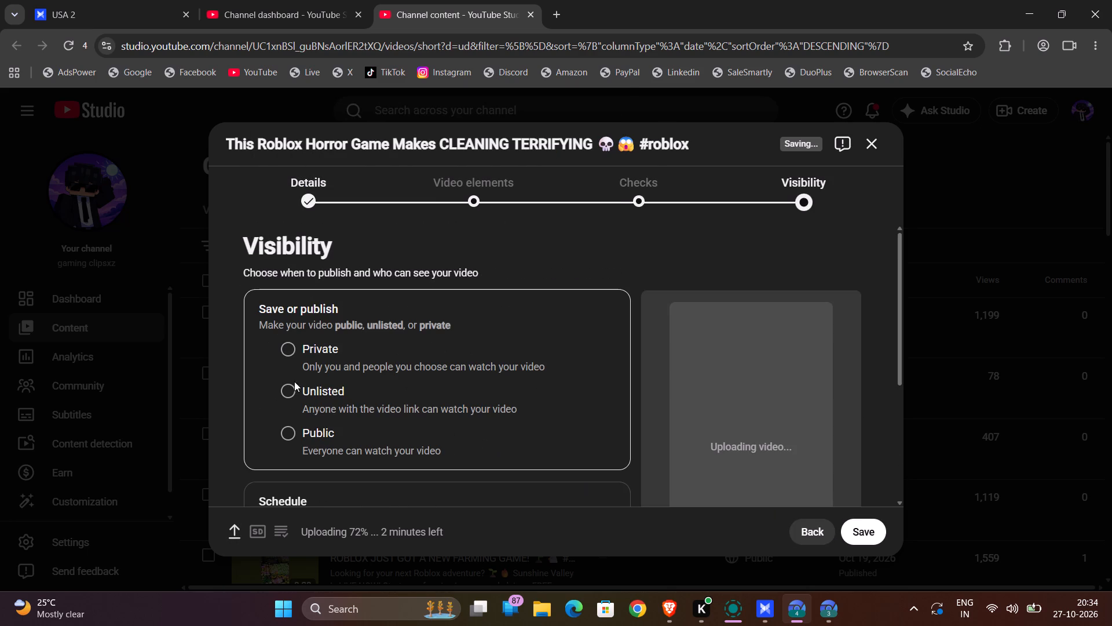
left_click(294, 381)
left_click(297, 385)
left_click(864, 535)
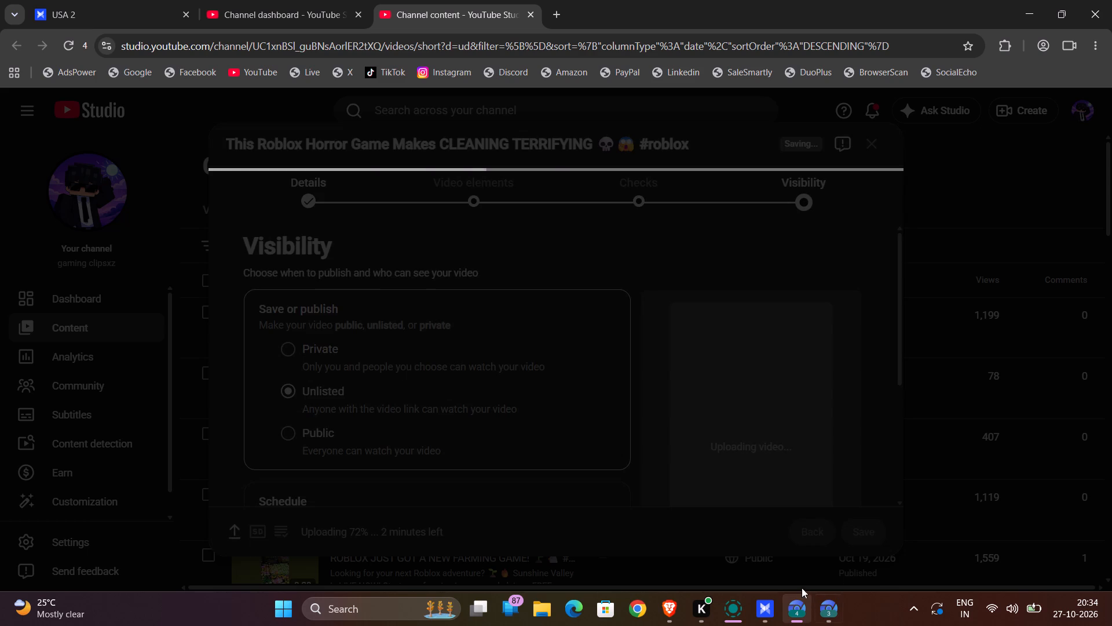
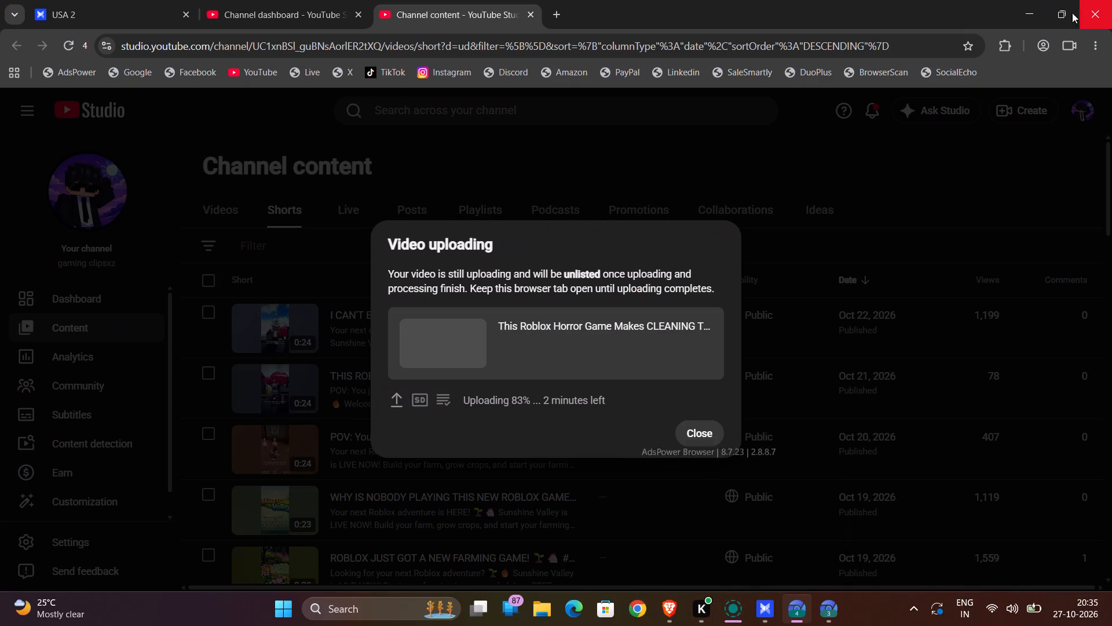
Minimize the YouTube Studio browser, ChatGPT and AdsPower windows to get to the LocalSend window on the desktop.
left_click(1025, 9)
left_click(1027, 11)
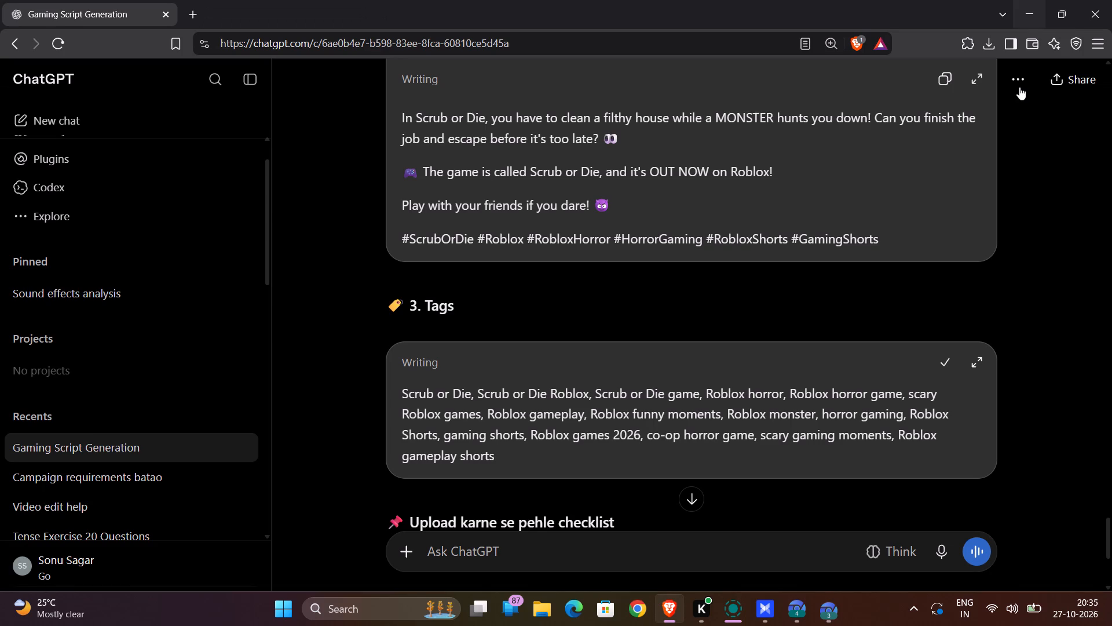
left_click(1028, 6)
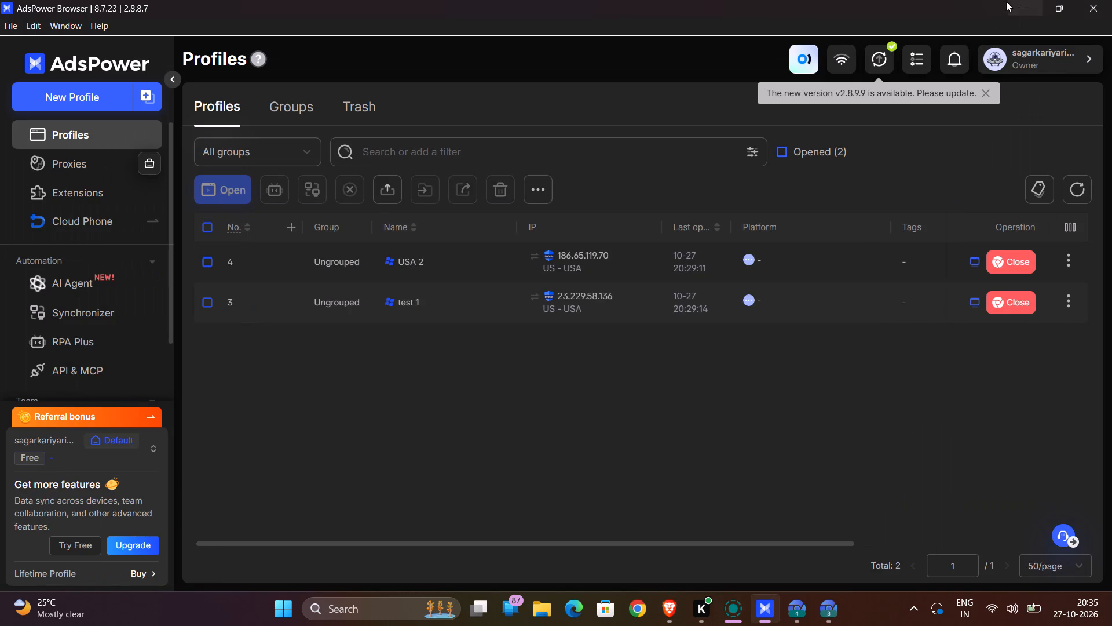
left_click(1019, 1)
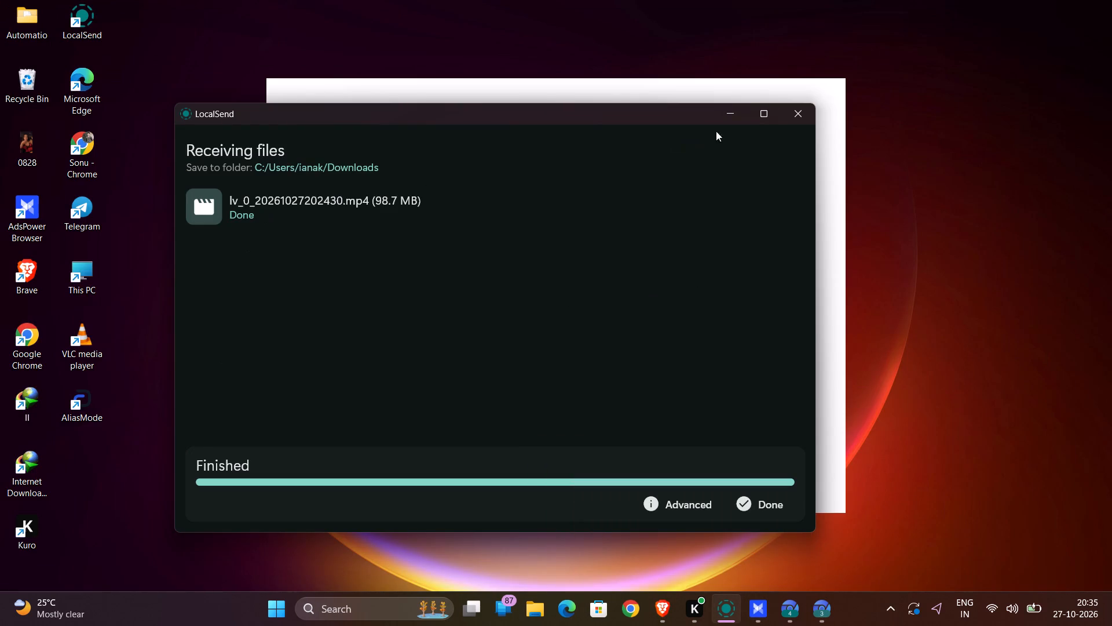
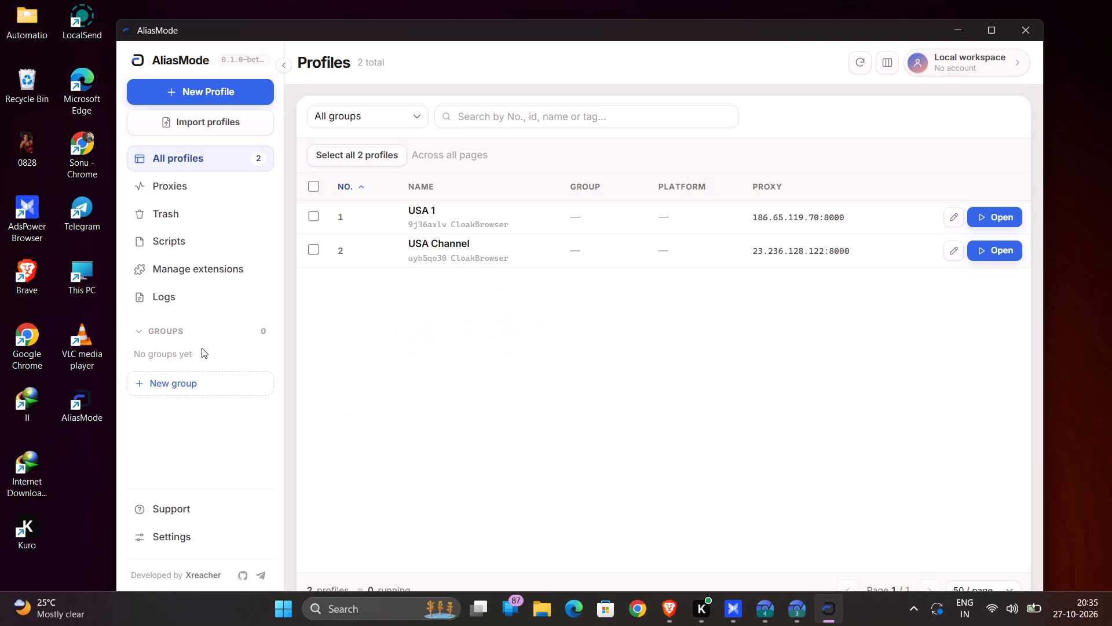
Launch the USA 1 profile in AliasMode and minimize its maximized YouTube browser window to return to the profile list.
left_click(1001, 221)
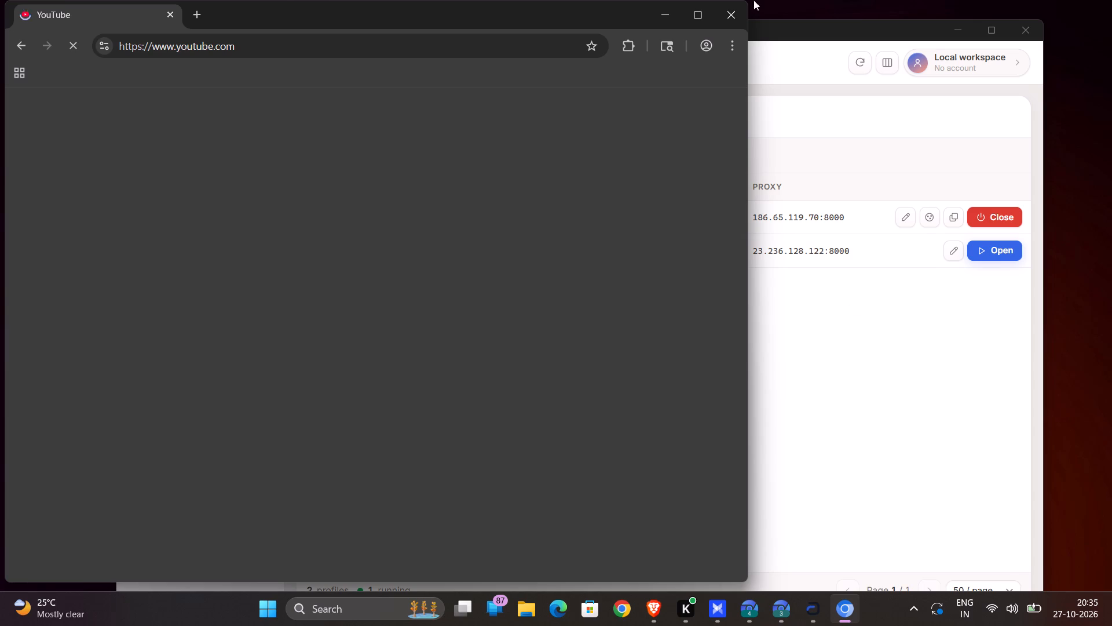
left_click(708, 11)
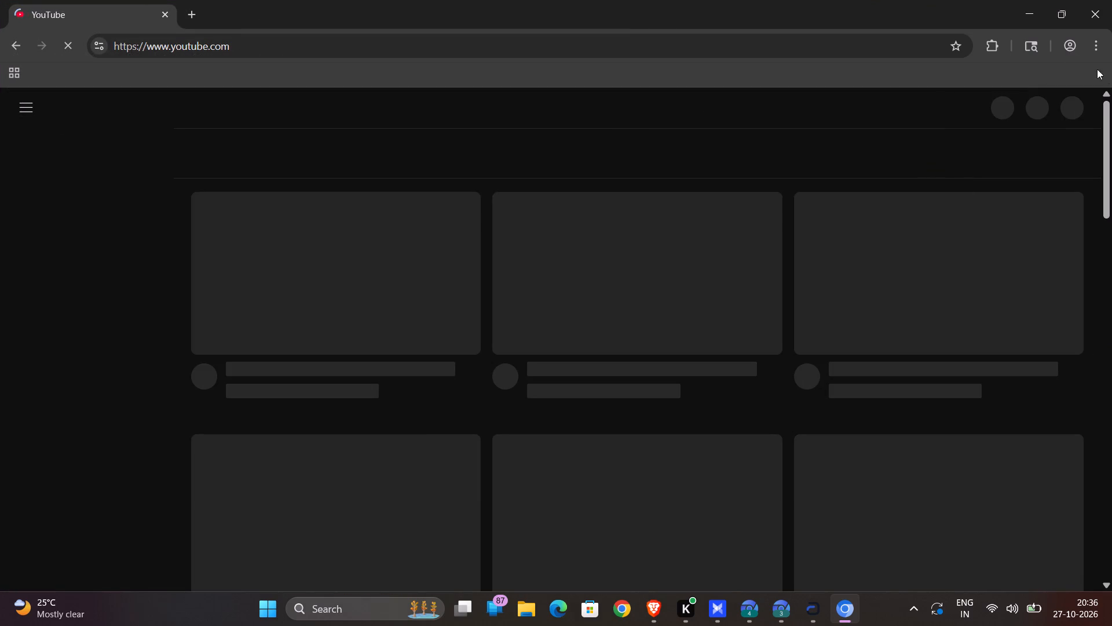
left_click(1036, 12)
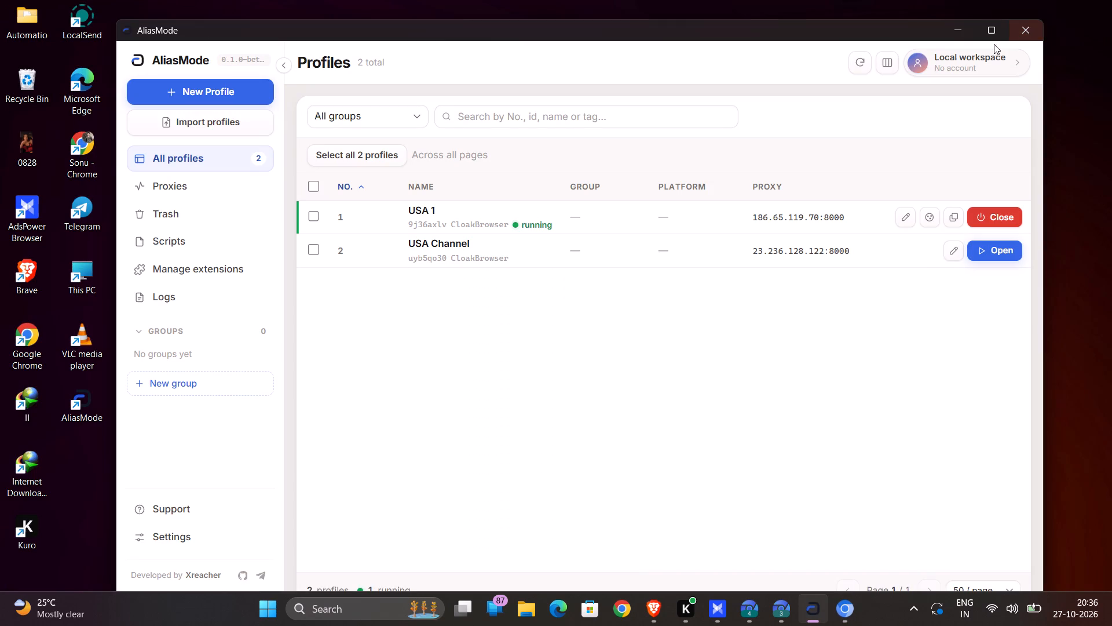
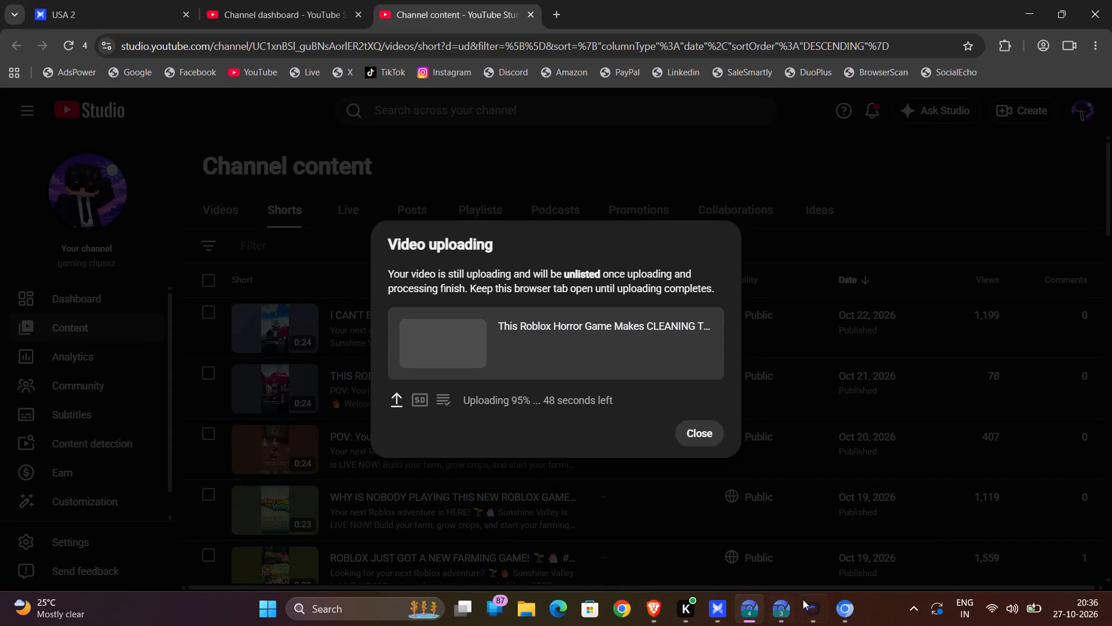
Switch to the test 1 profile's browser and dismiss the video processing dialog for the Roblox horror Short.
left_click(788, 601)
left_click(704, 442)
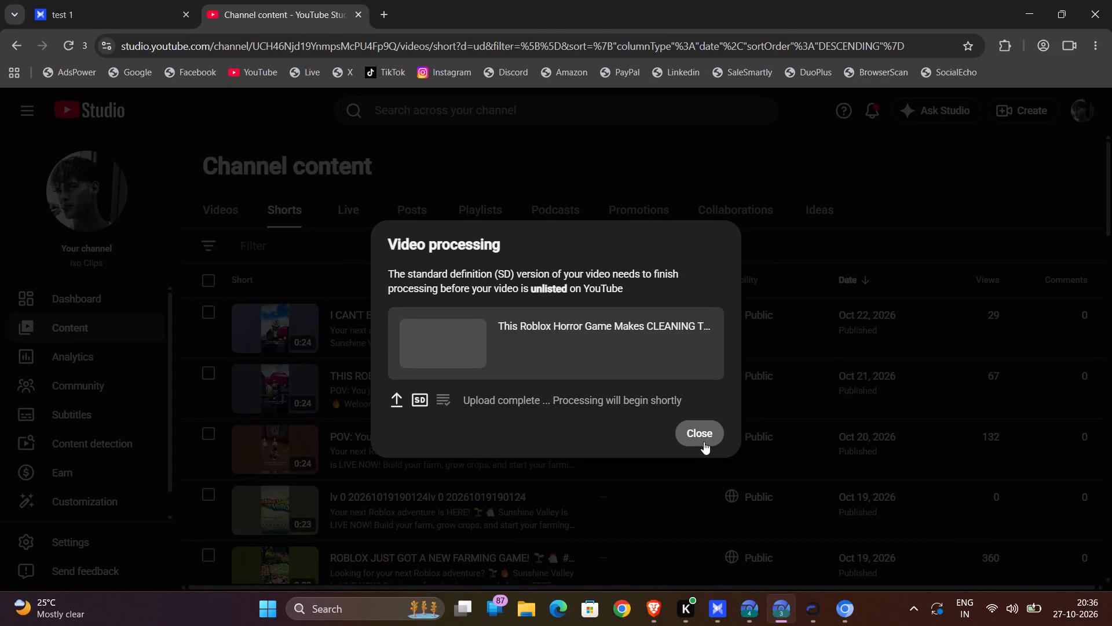
Check the Short's upload progress on both YouTube Studio channels open in the USA 2 profile.
left_click(752, 616)
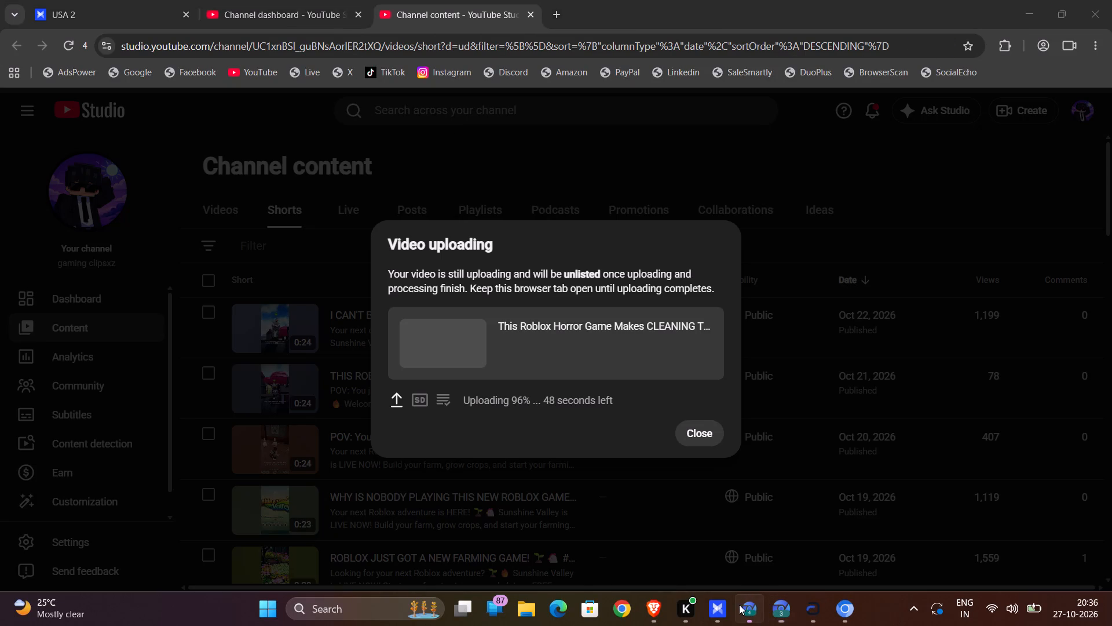
left_click(269, 0)
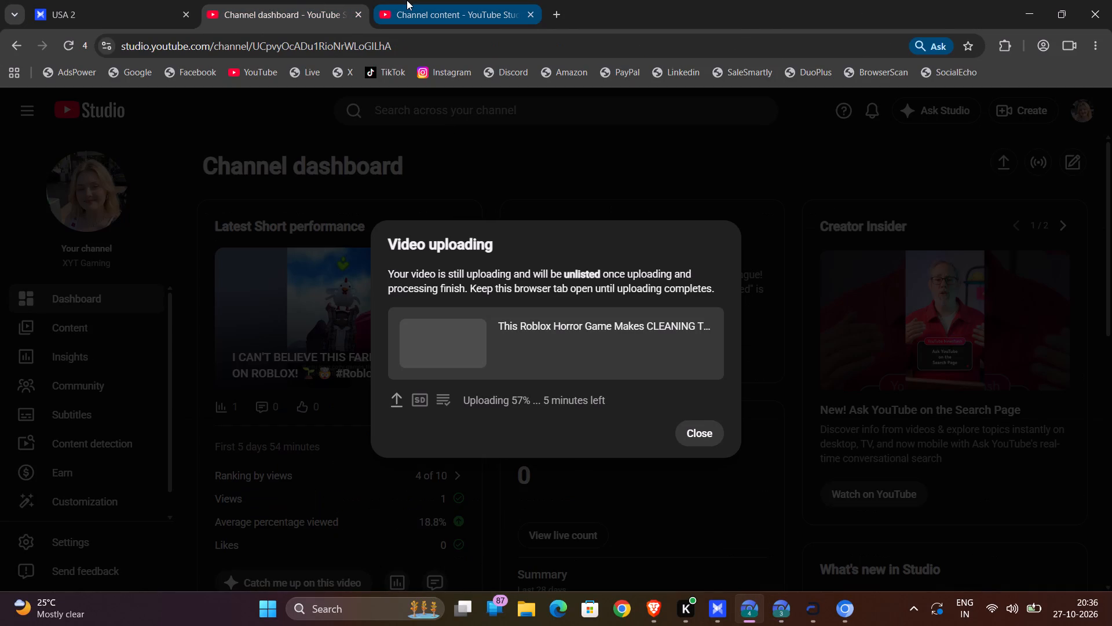
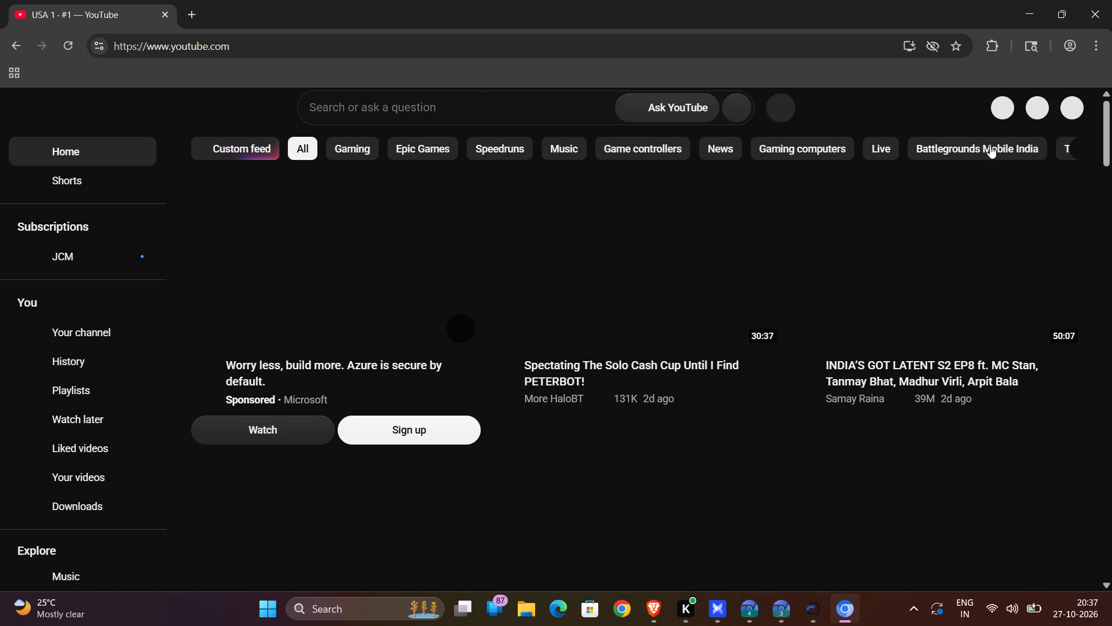
left_click(1018, 0)
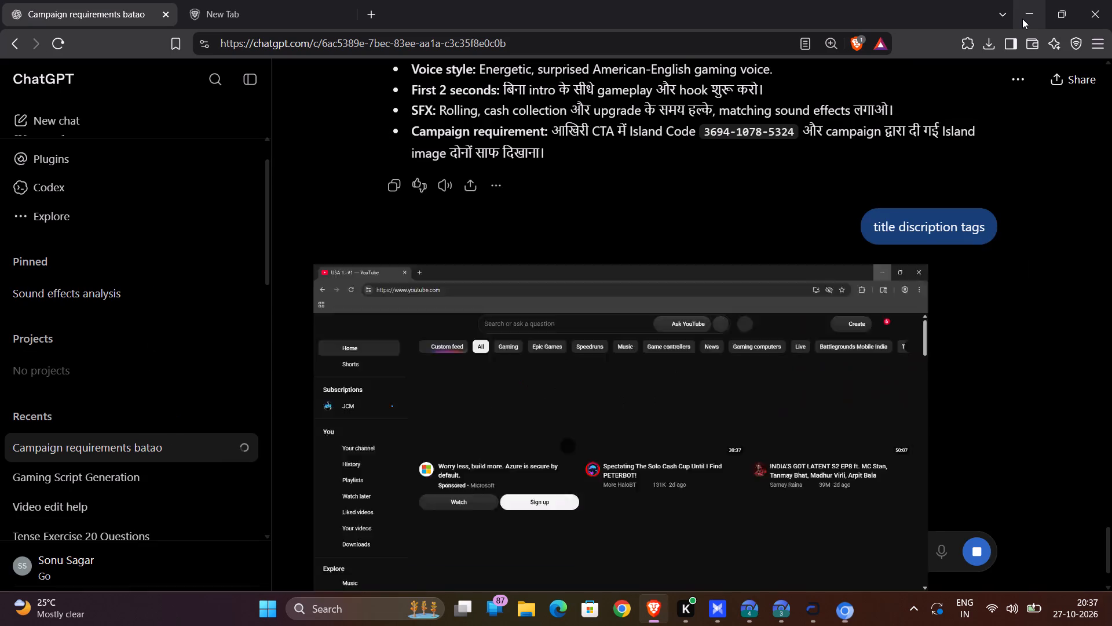
left_click(1023, 19)
left_click(1042, 7)
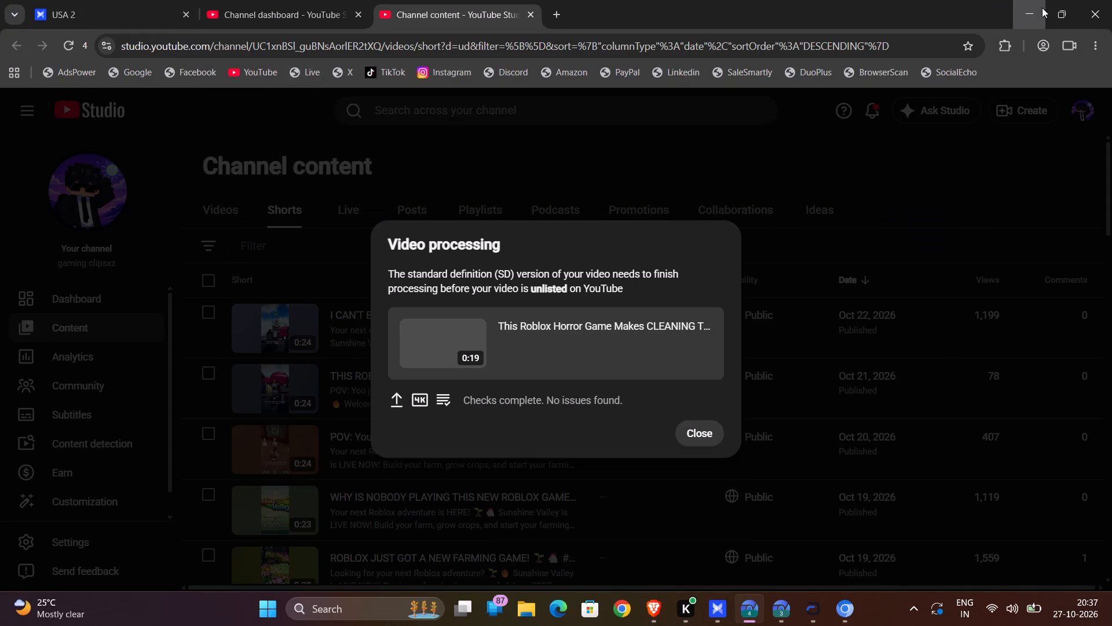
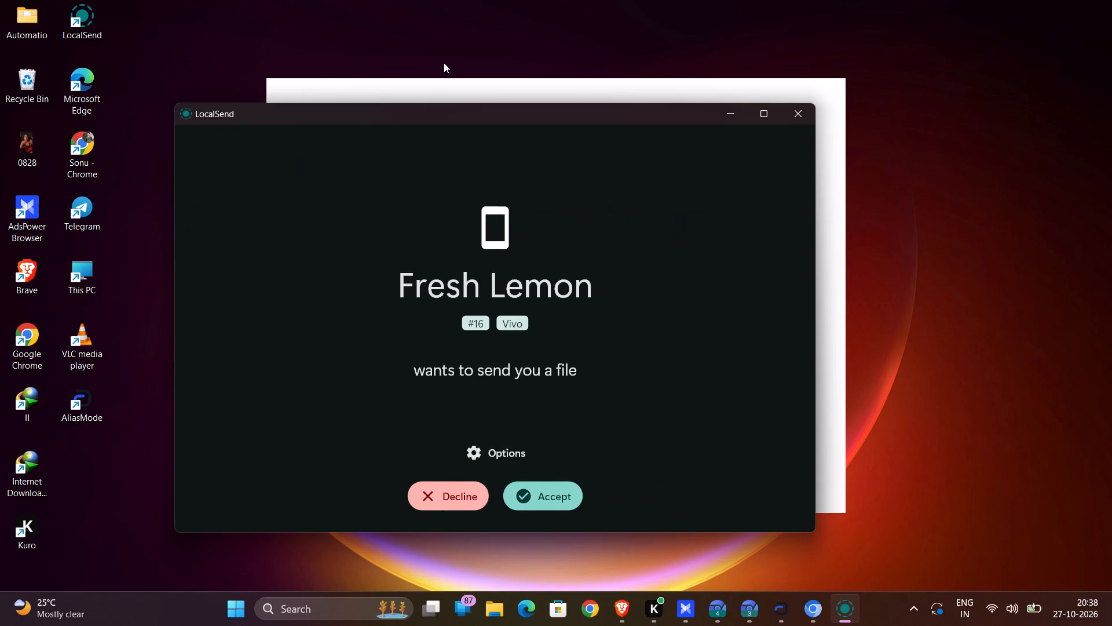
Accept the incoming file that the phone Fresh Lemon is sending through LocalSend.
left_click(561, 493)
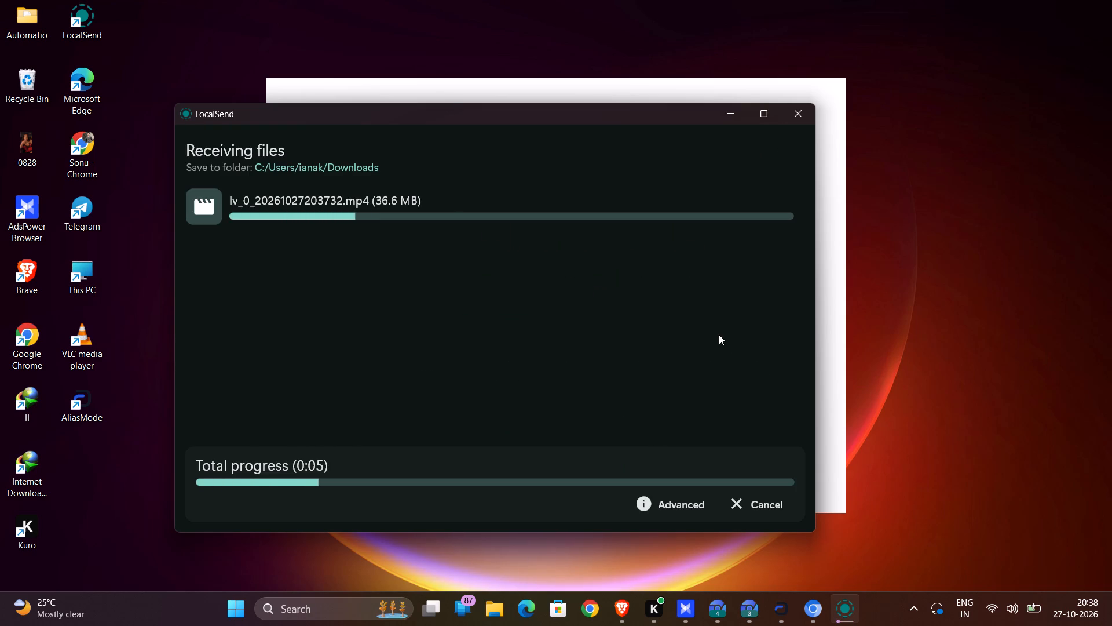
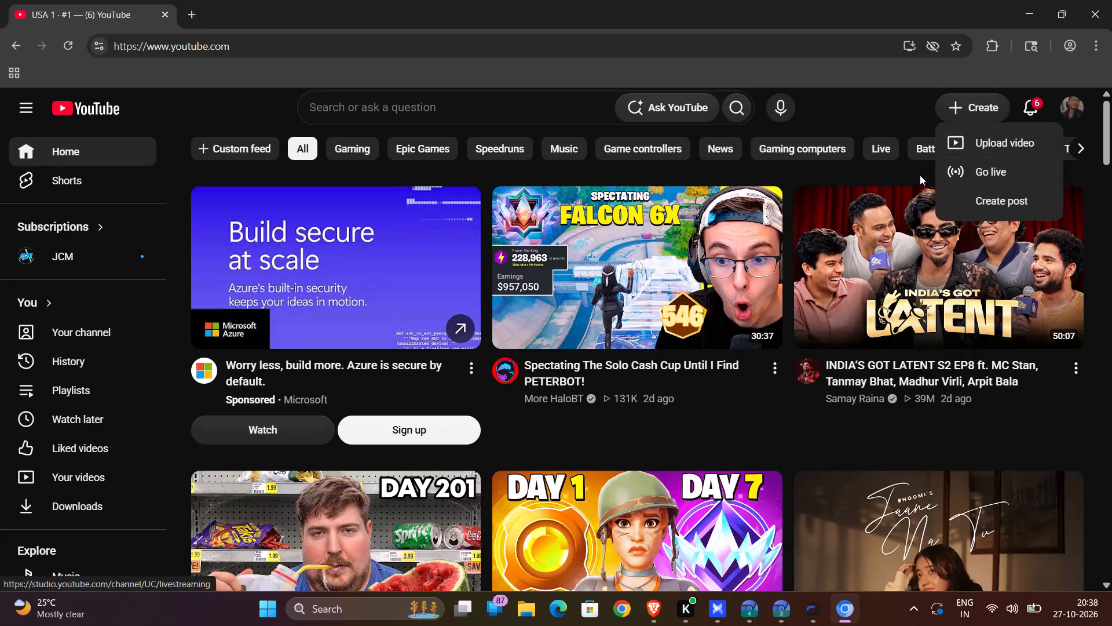
Start a video upload for the FortniteMoments channel.
left_click(1017, 134)
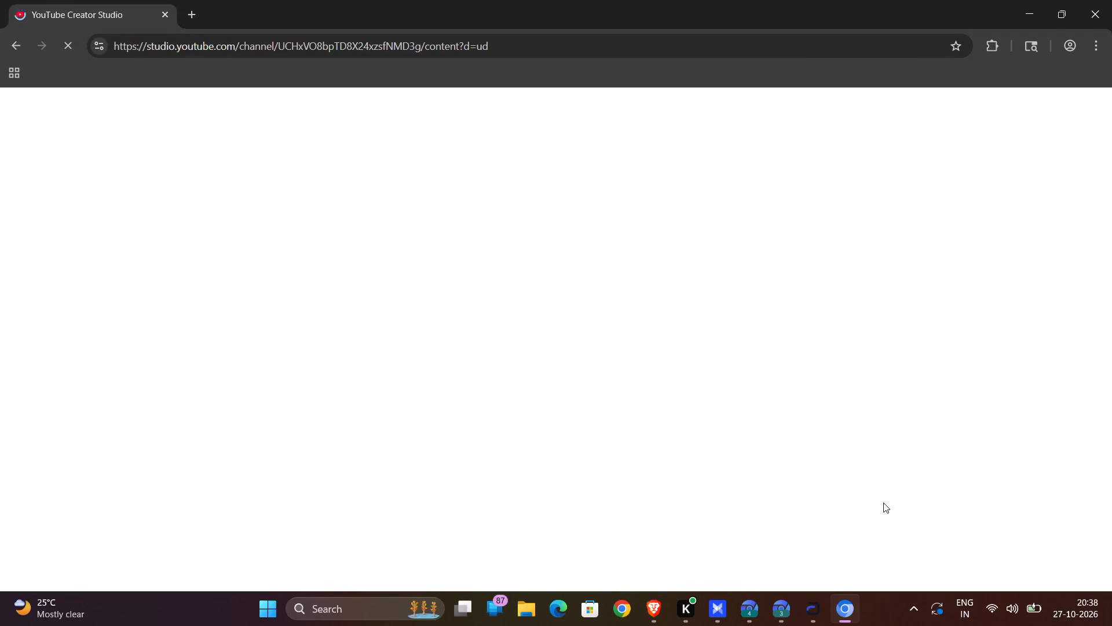
Switch to the ixo Clips SunBrowser window and open YouTube in a new tab.
left_click(784, 611)
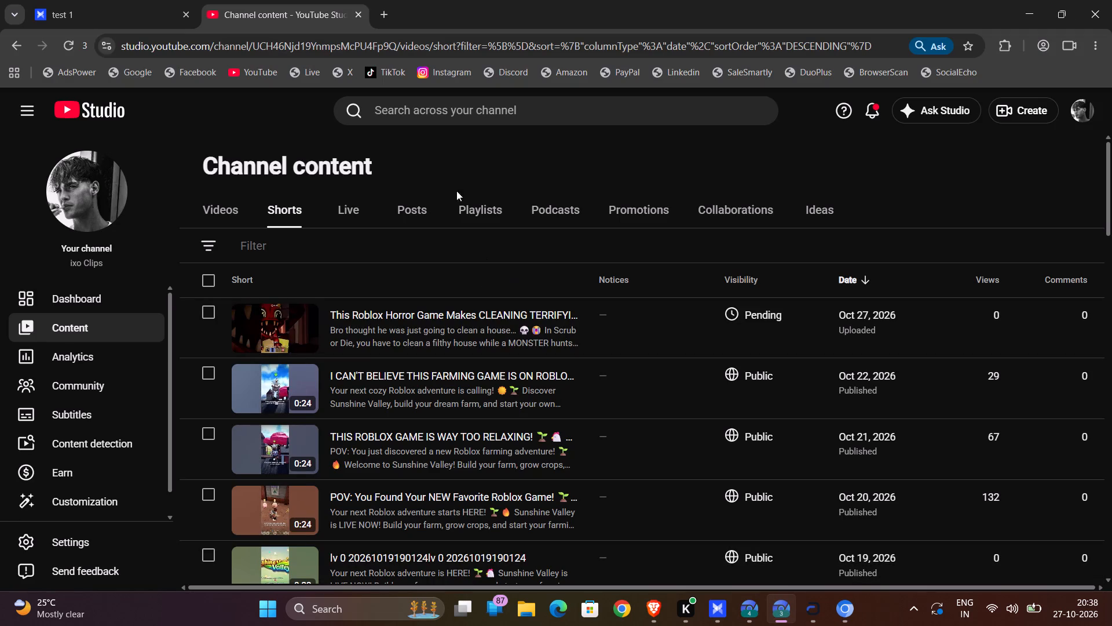
left_click(389, 17)
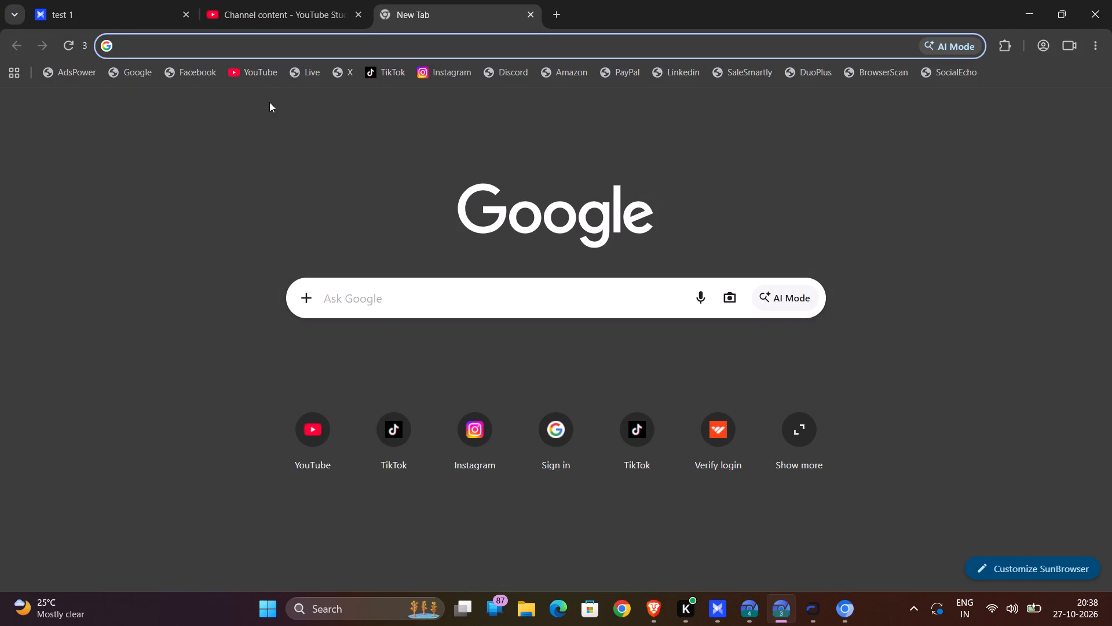
left_click(254, 75)
left_click(291, 0)
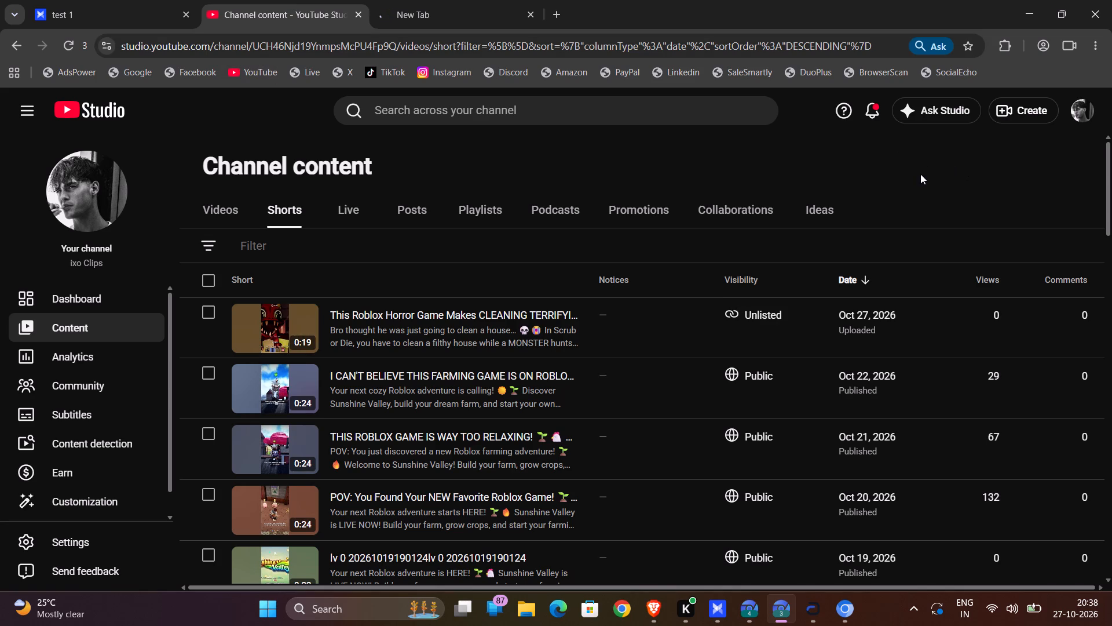
left_click(491, 0)
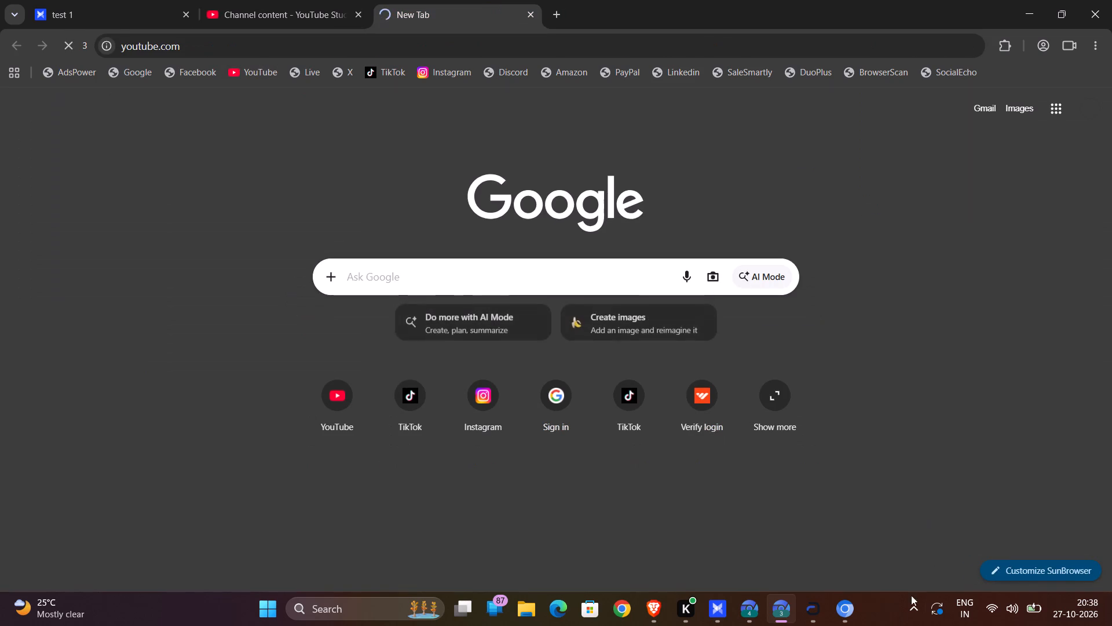
left_click(829, 617)
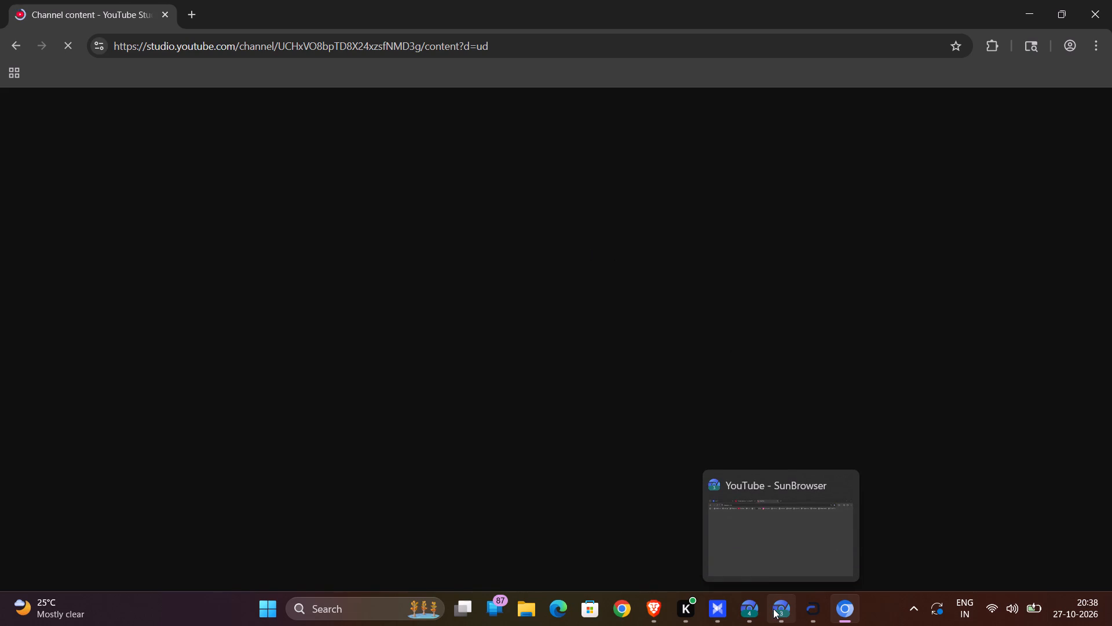
left_click(554, 418)
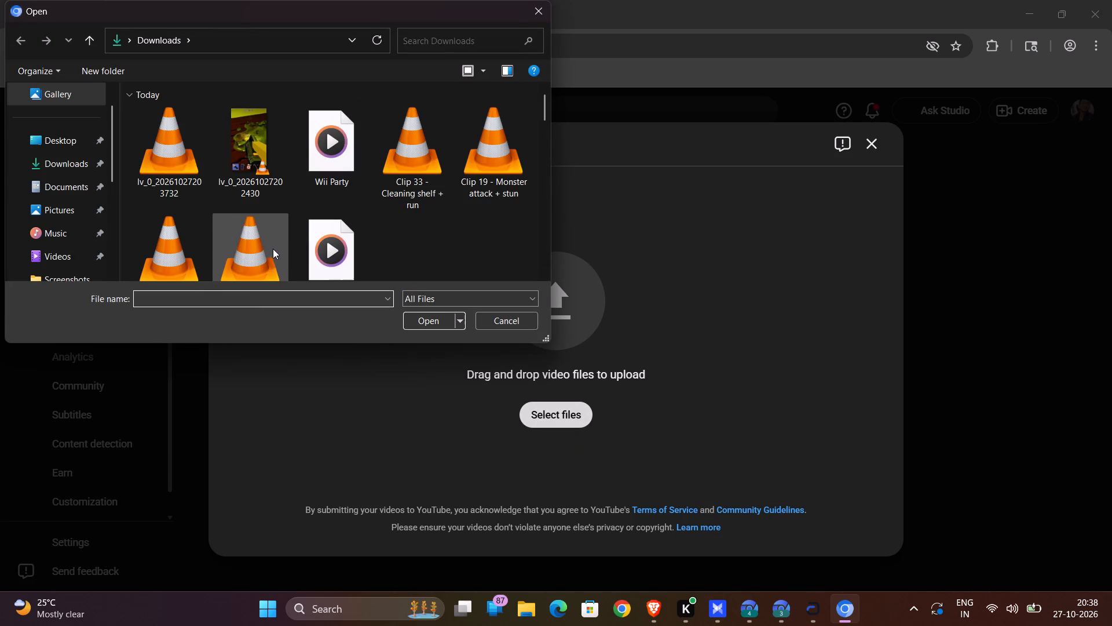
left_click(170, 155)
left_click(436, 318)
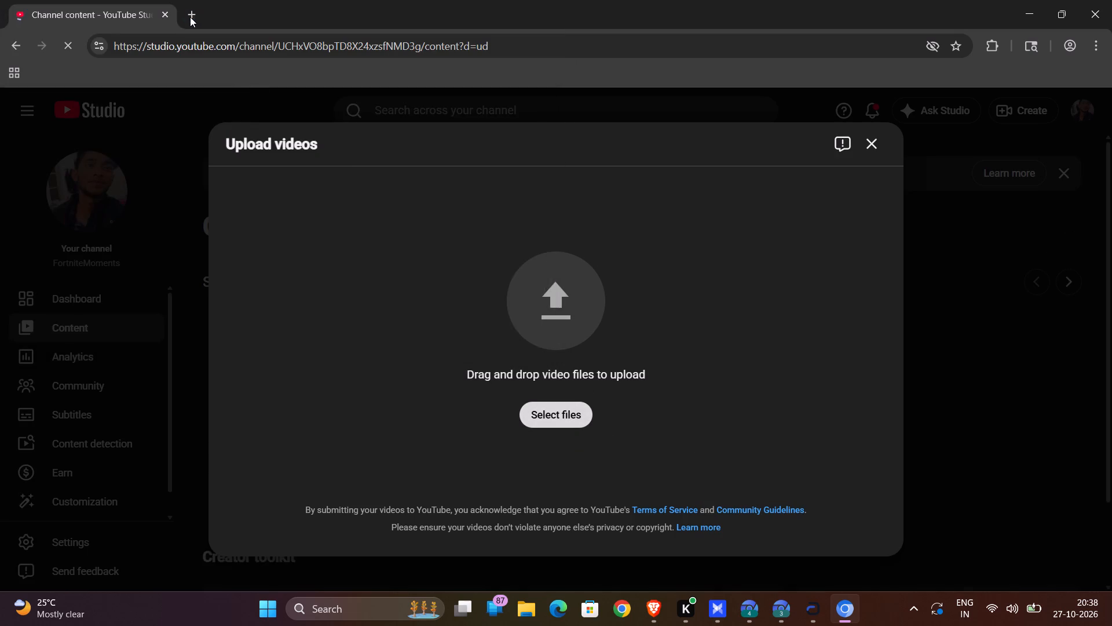
Open YouTube in a new tab beside the FortniteMoments upload.
left_click(190, 17)
type("yo")
key("u")
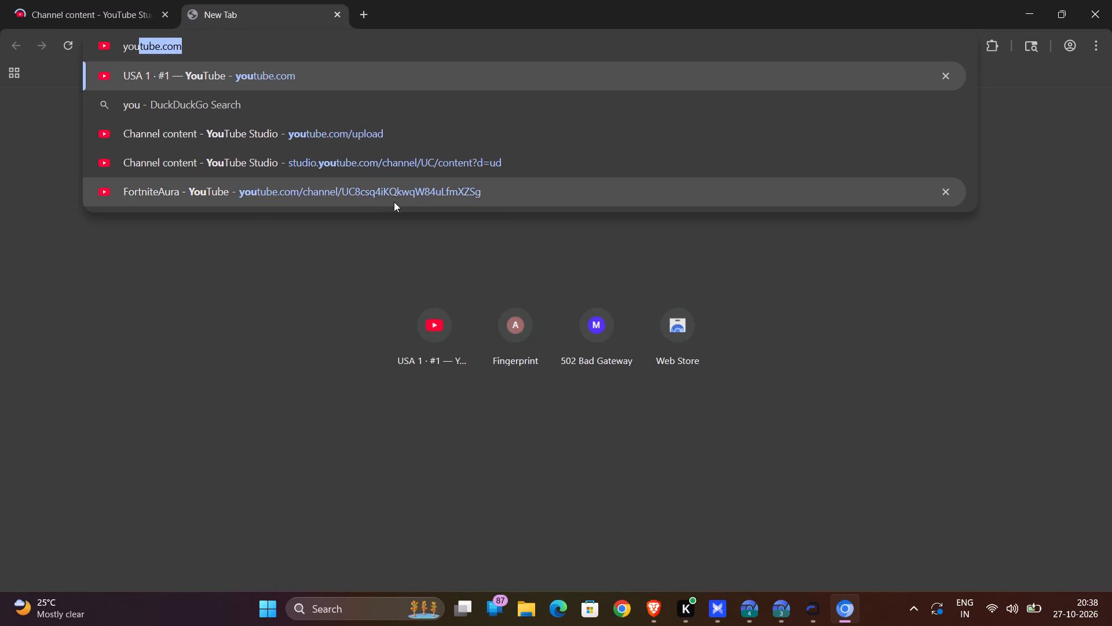
key("Return")
Switch to SunBrowser and change its YouTube account from ixo Clips to the Fortnite Moments channel.
left_click(777, 620)
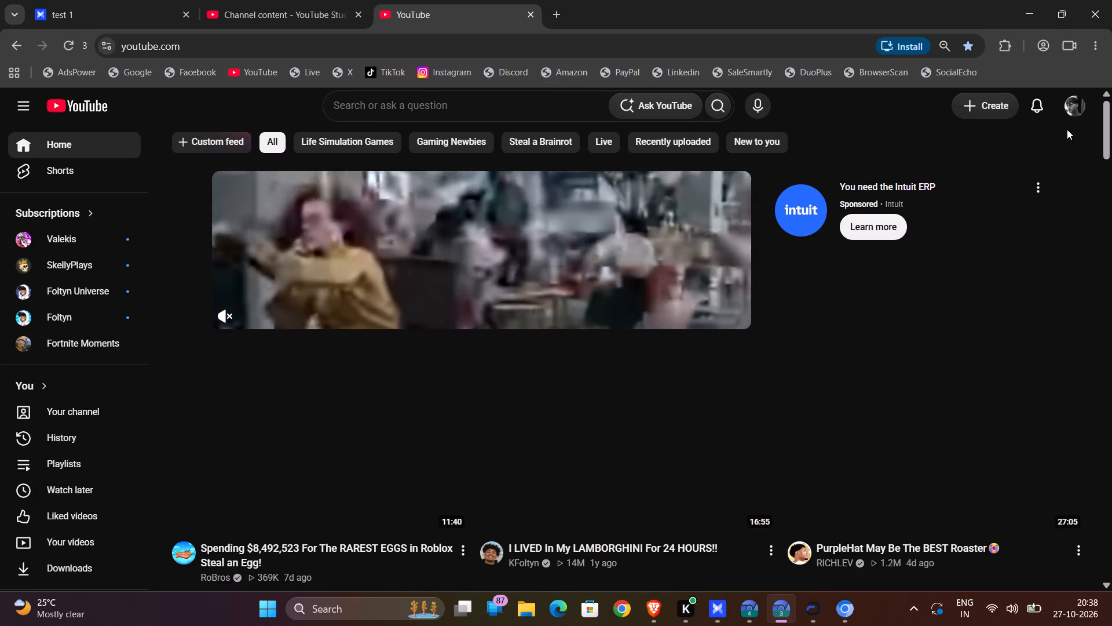
left_click(1073, 108)
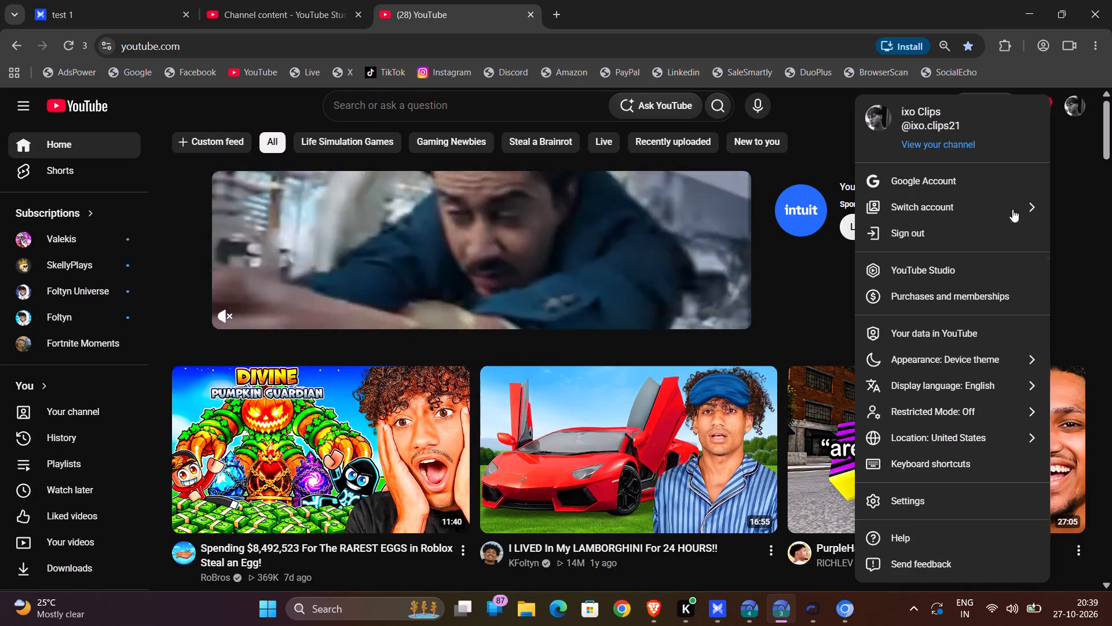
left_click(1025, 205)
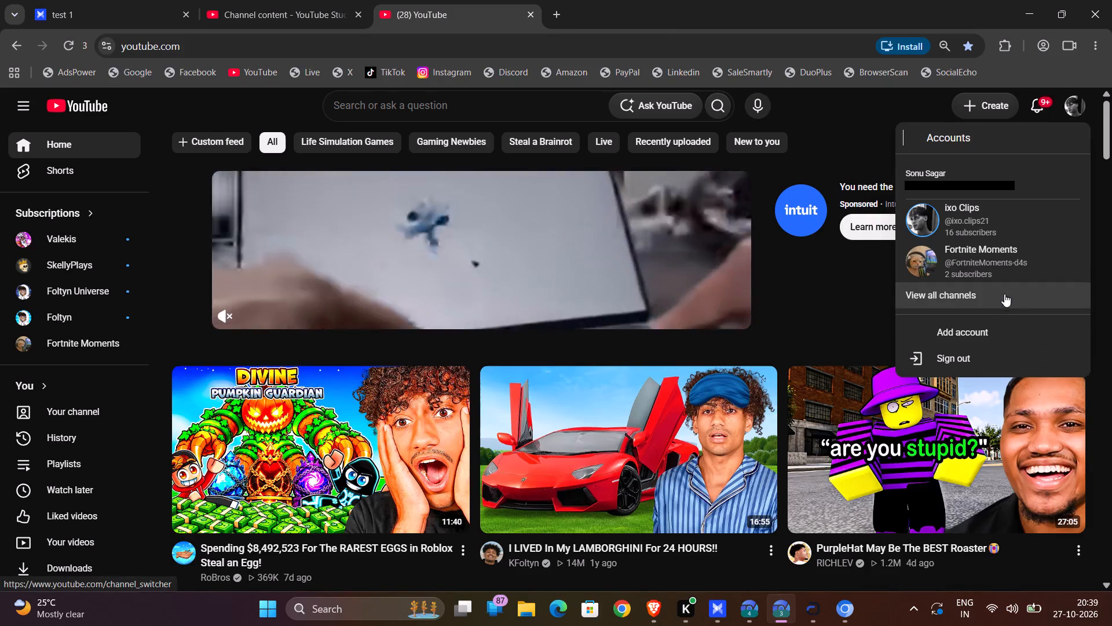
left_click(994, 262)
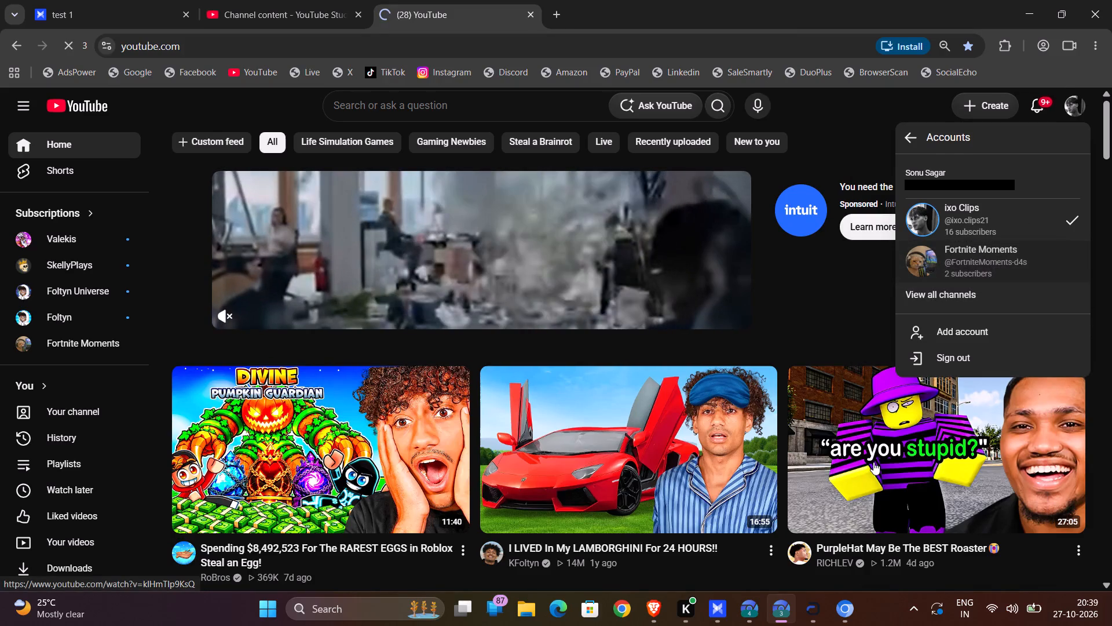
Switch to the Chromium window and change its YouTube account to the FortniteAura channel.
left_click(831, 625)
left_click(1066, 106)
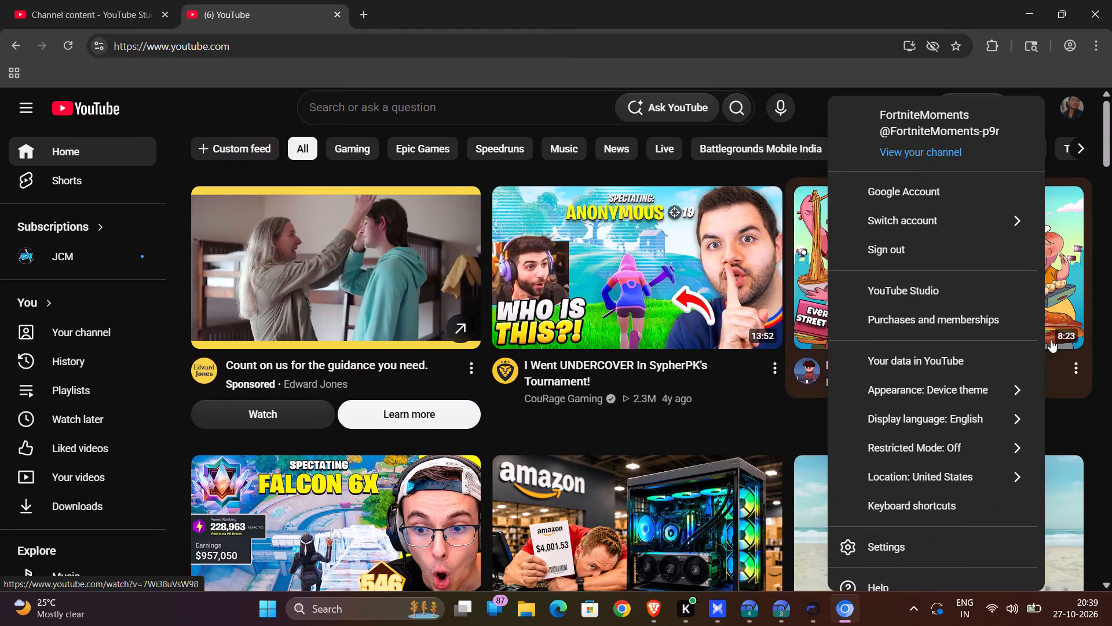
left_click(1020, 219)
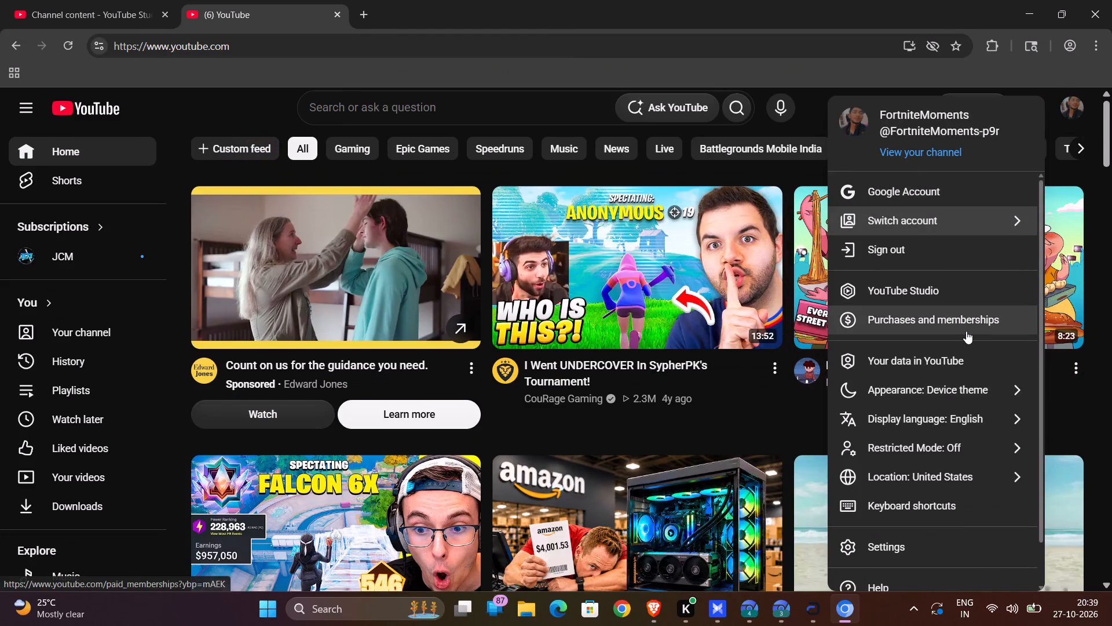
left_click(968, 275)
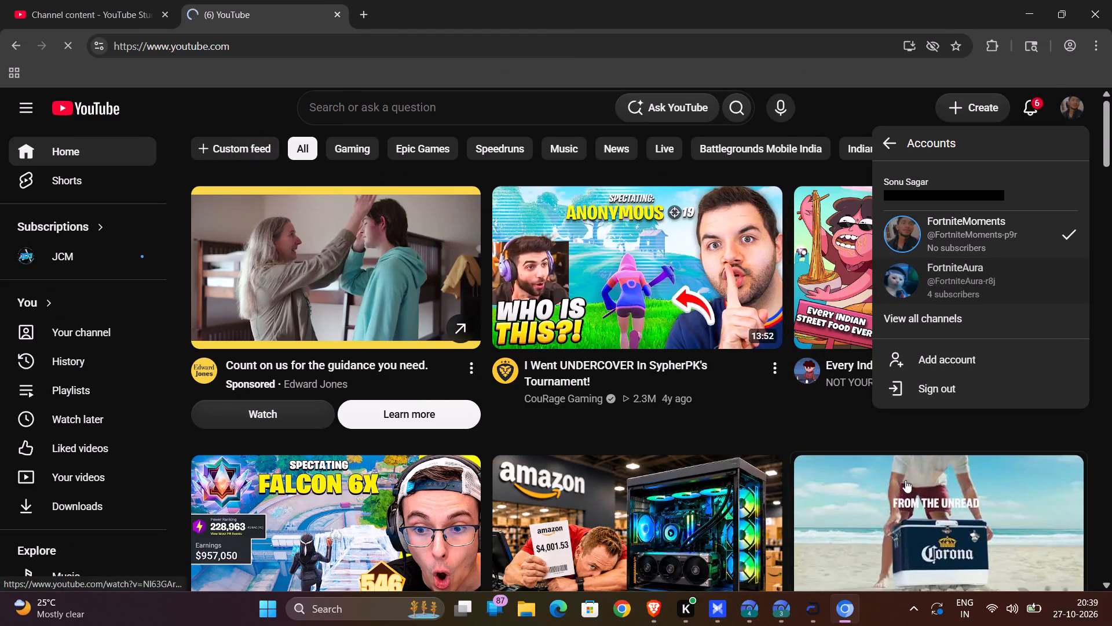
Start a video upload for Fortnite Moments in SunBrowser and another for FortniteAura in Chromium.
left_click(784, 615)
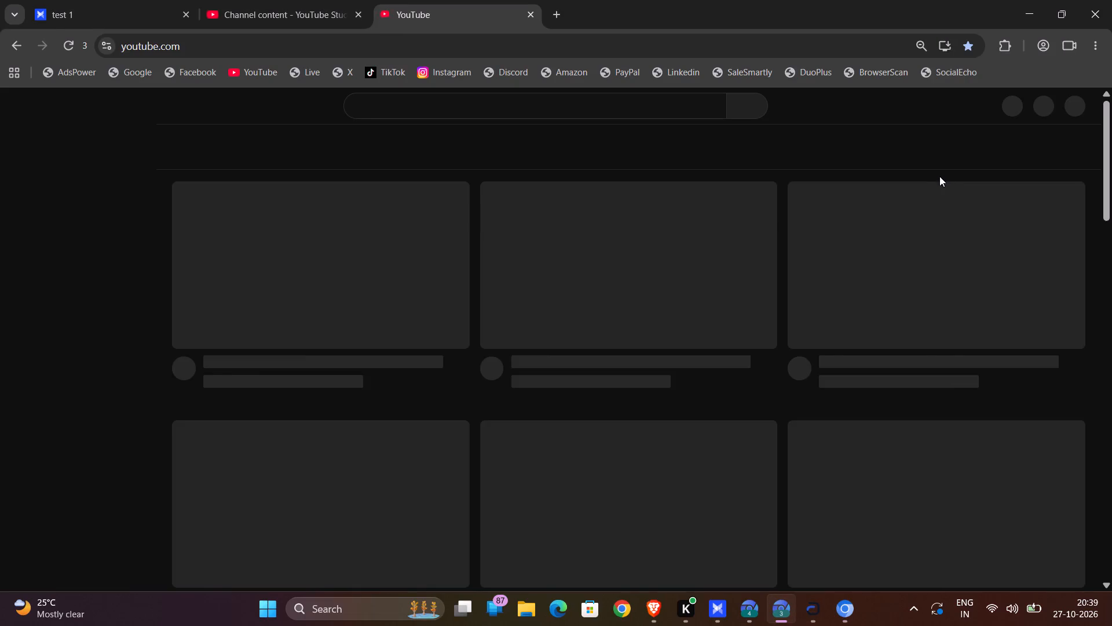
left_click(983, 107)
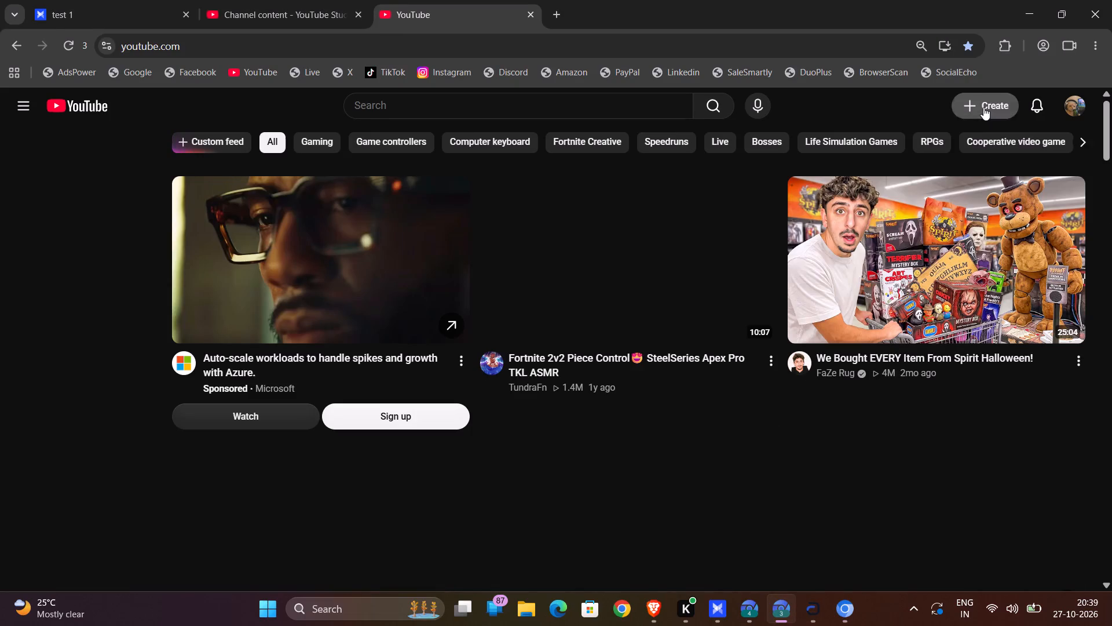
left_click(992, 144)
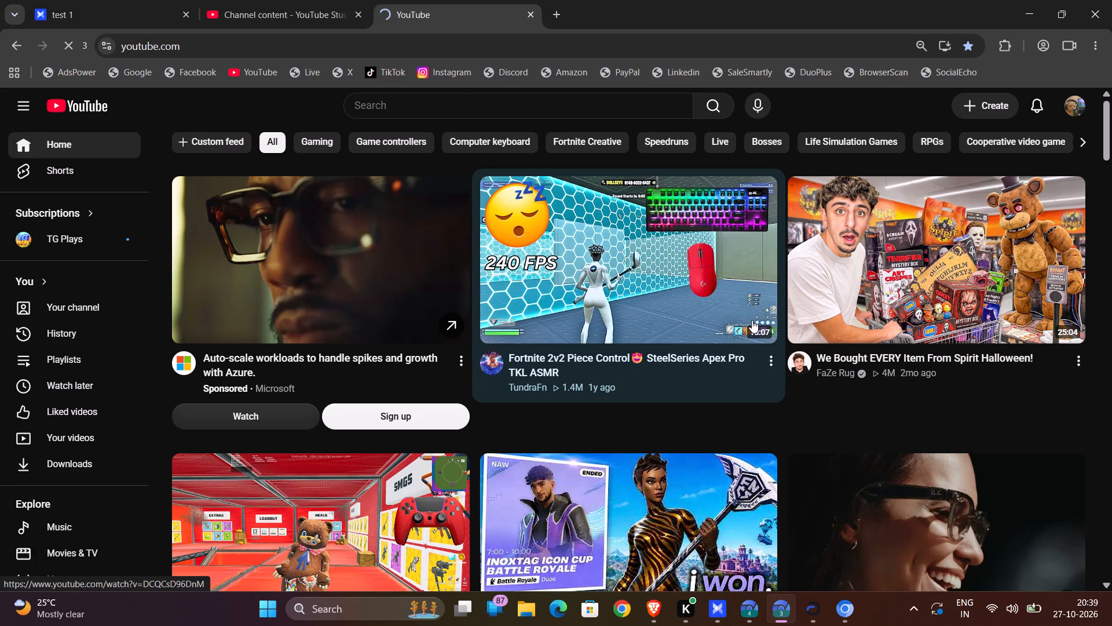
left_click(833, 596)
left_click(990, 105)
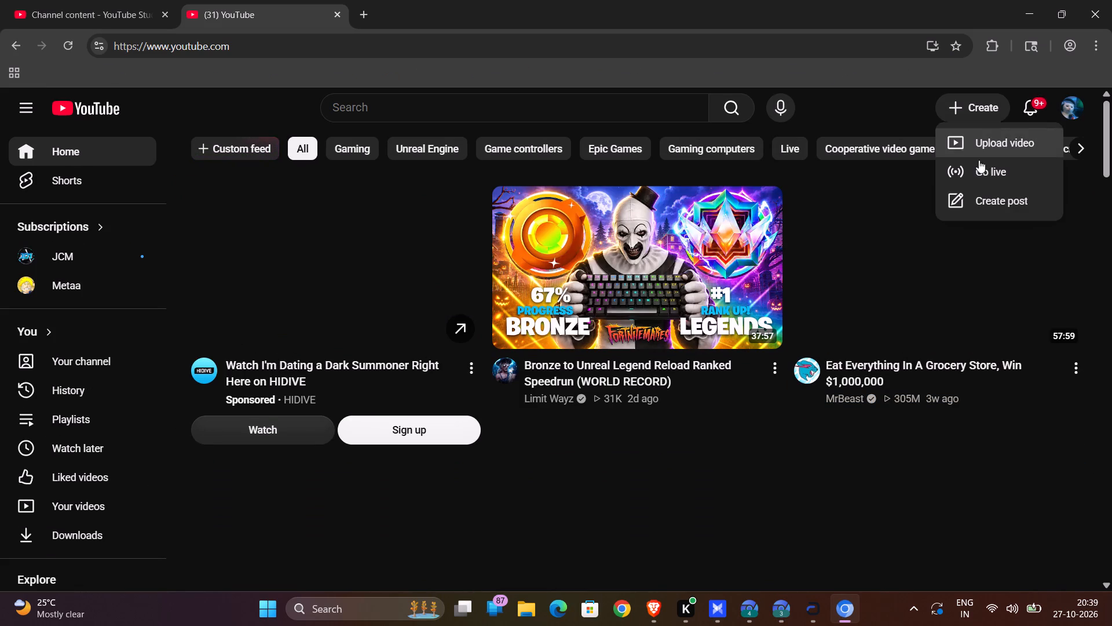
left_click(985, 146)
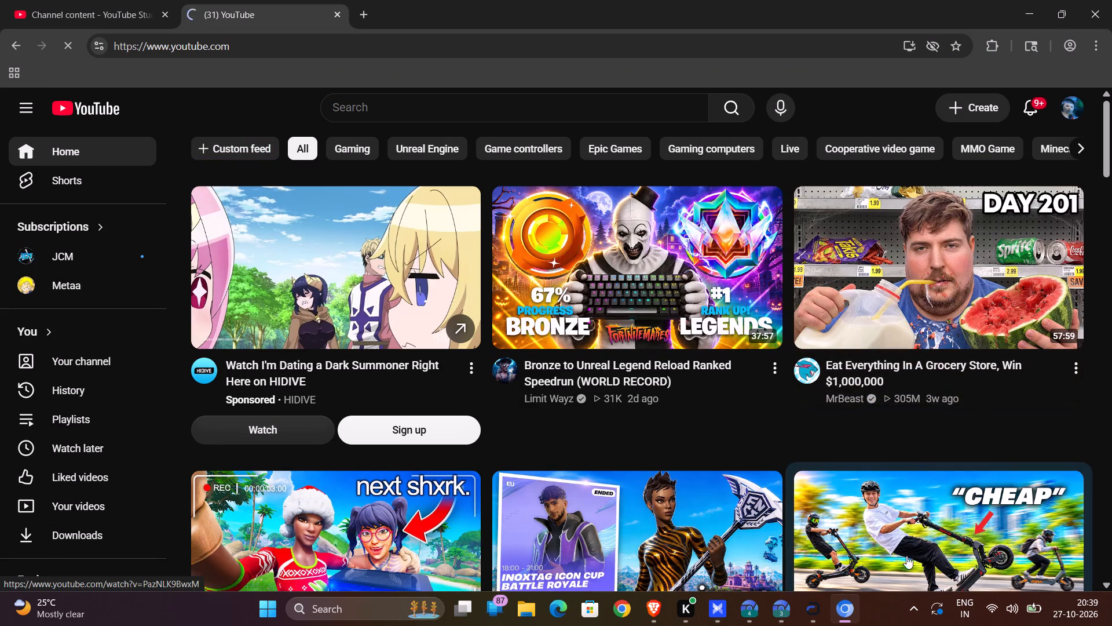
left_click(785, 606)
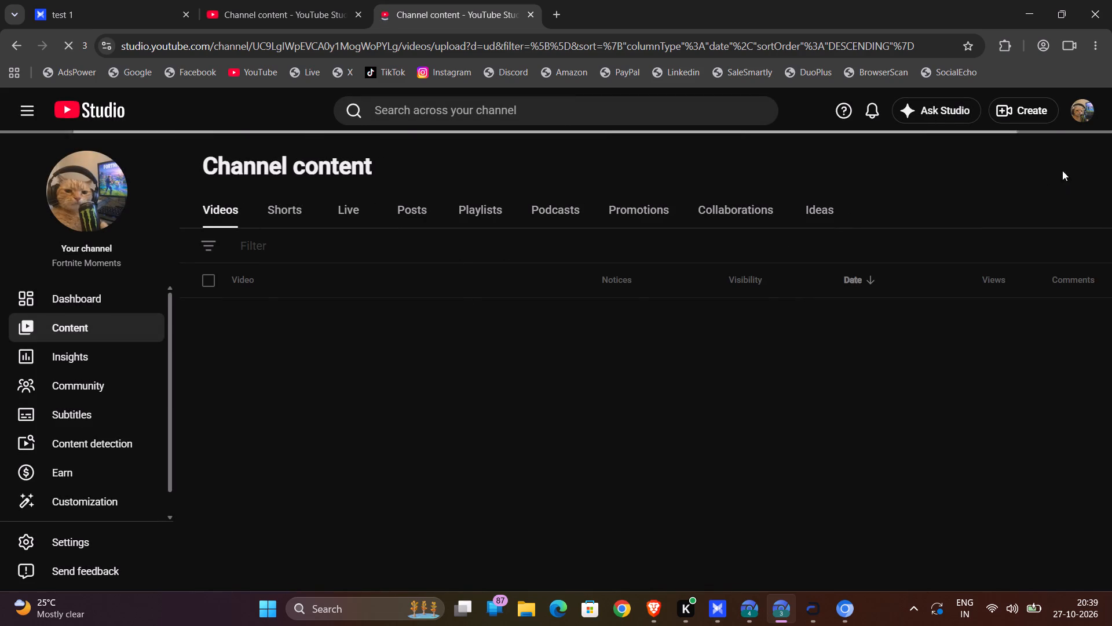
left_click(569, 409)
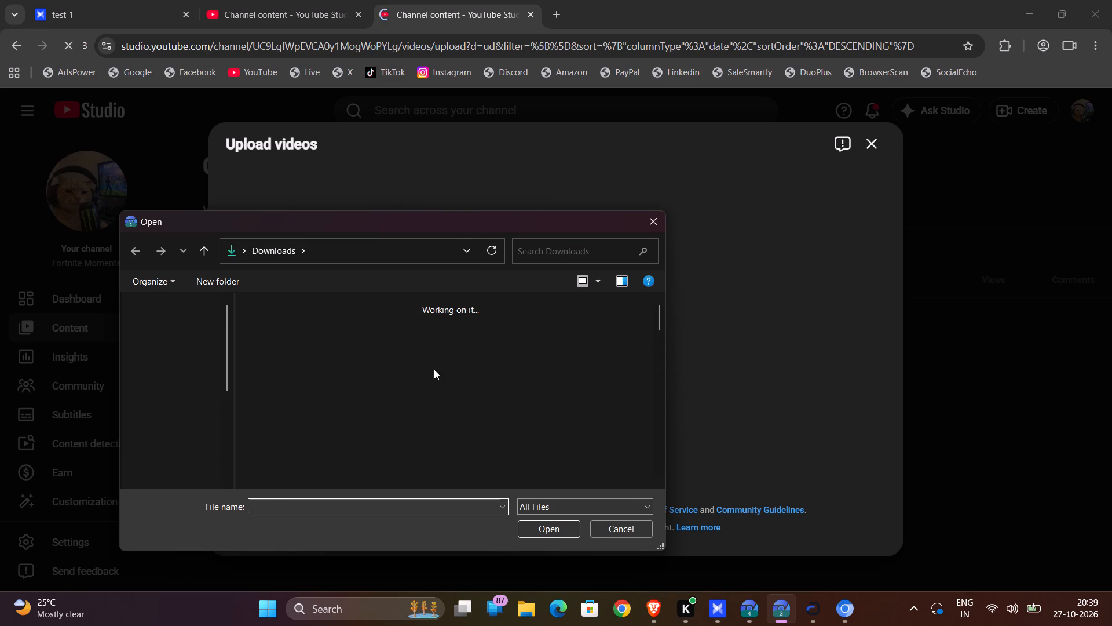
left_click(289, 351)
left_click(546, 532)
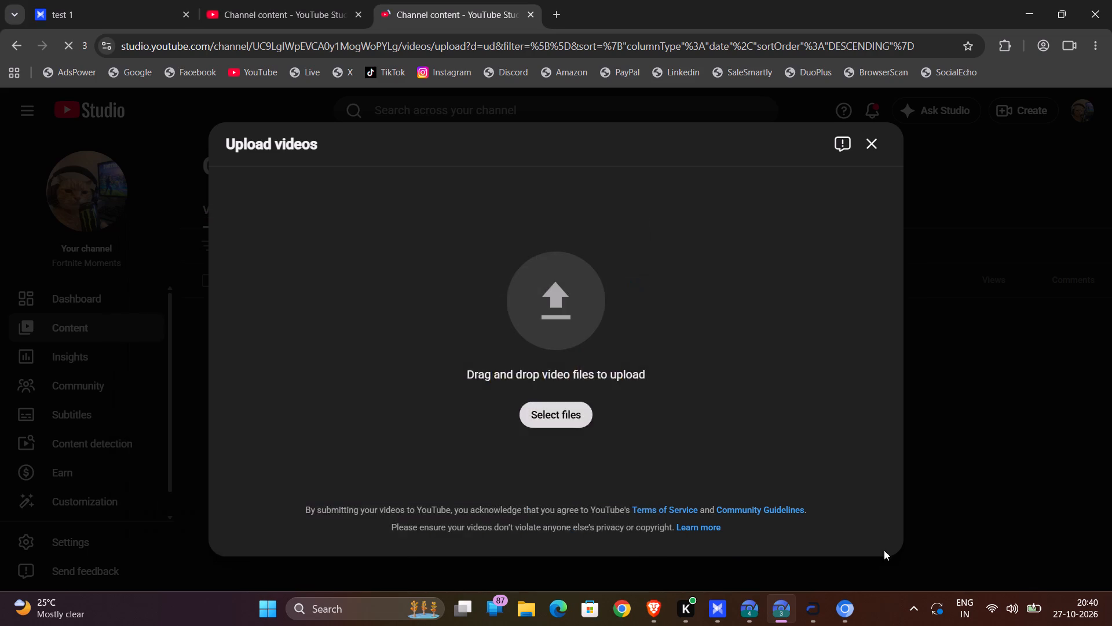
left_click(854, 620)
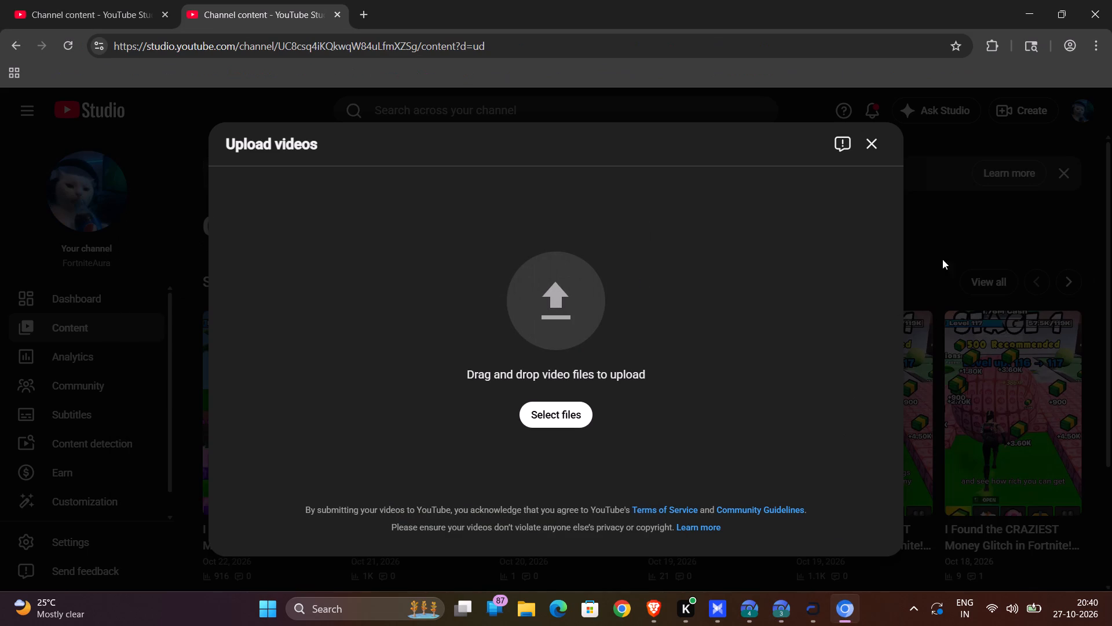
left_click(571, 419)
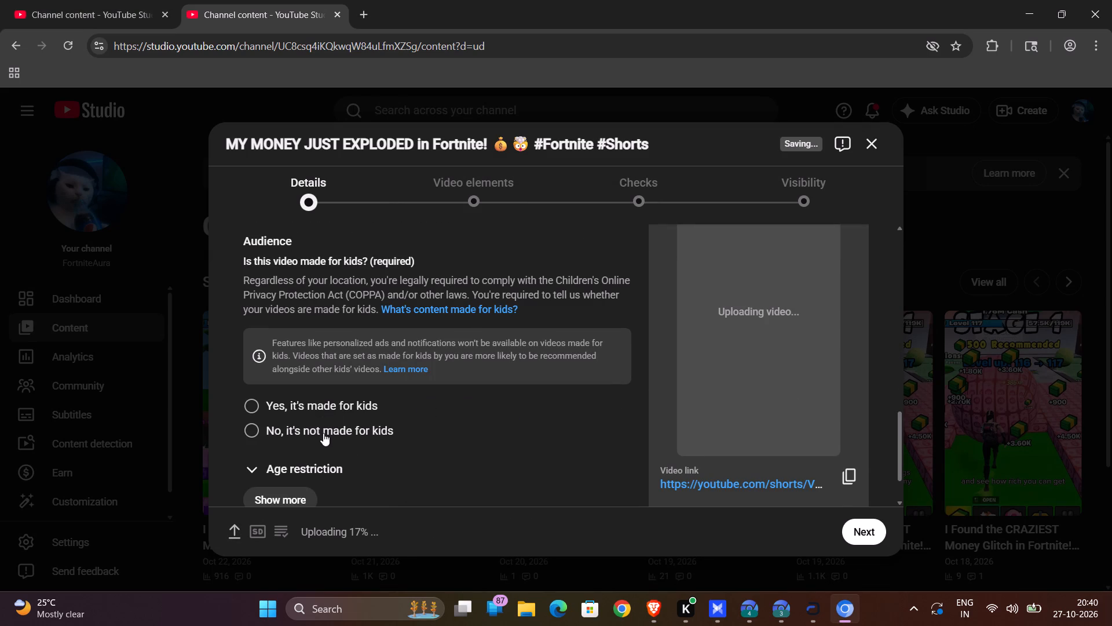
Expand the FortniteAura video's additional details and add the copied YouTube tags.
left_click(273, 493)
scroll(379, 368, "down", 11)
scroll(358, 417, "down", 2)
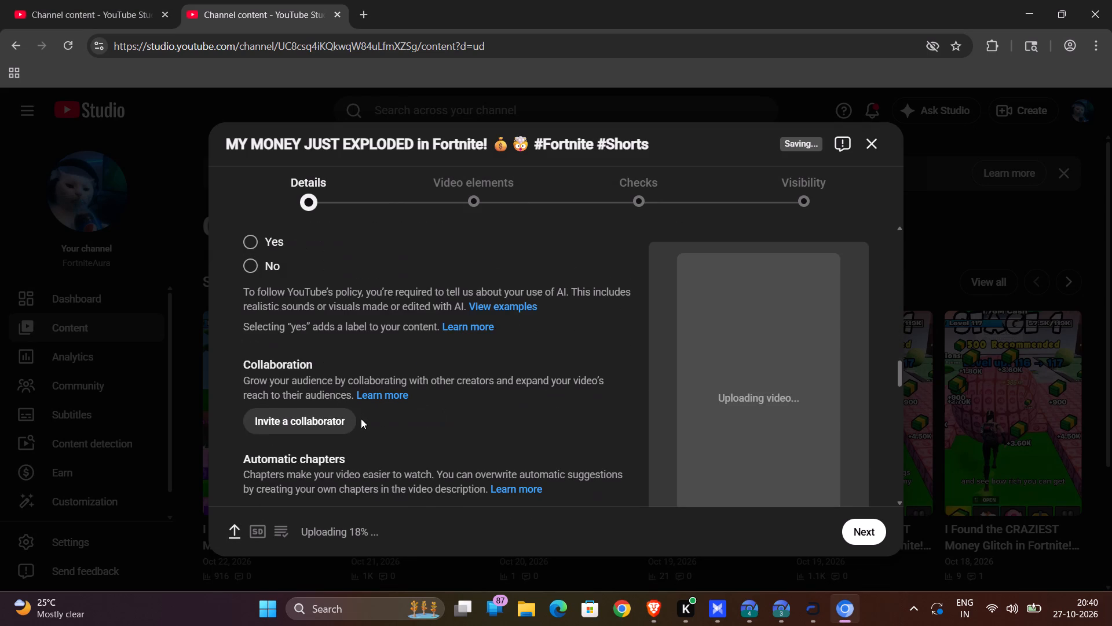
scroll(361, 418, "down", 2)
scroll(404, 384, "down", 3)
left_click(350, 287)
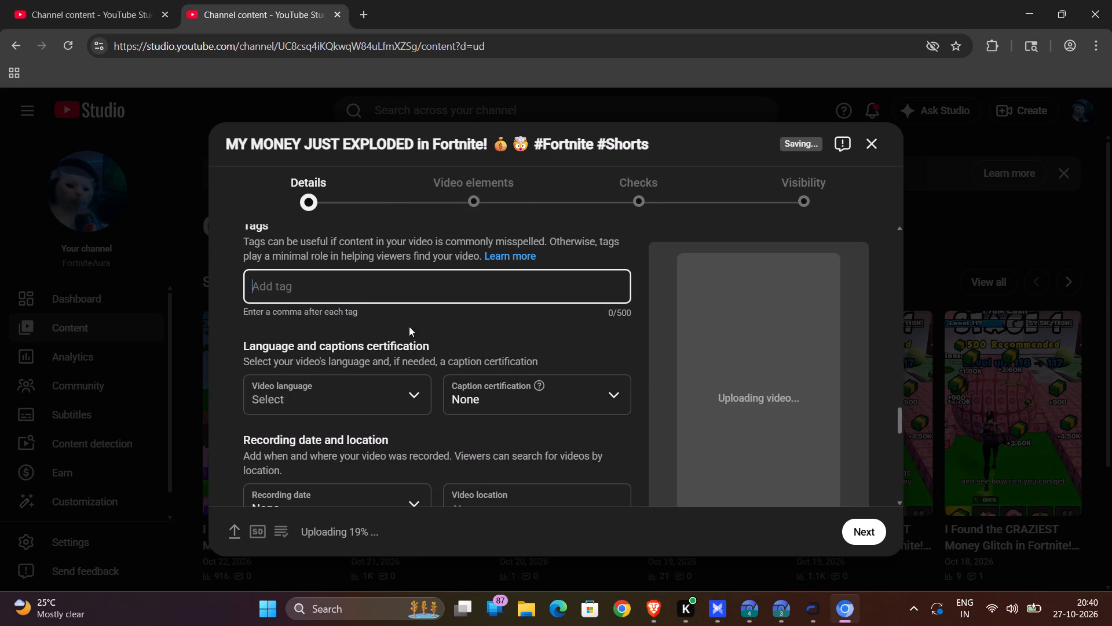
key("ctrl+v")
Proceed to the FortniteAura video's visibility settings, set it to Unlisted and save it.
scroll(437, 371, "down", 8)
scroll(358, 438, "down", 3)
scroll(409, 455, "down", 4)
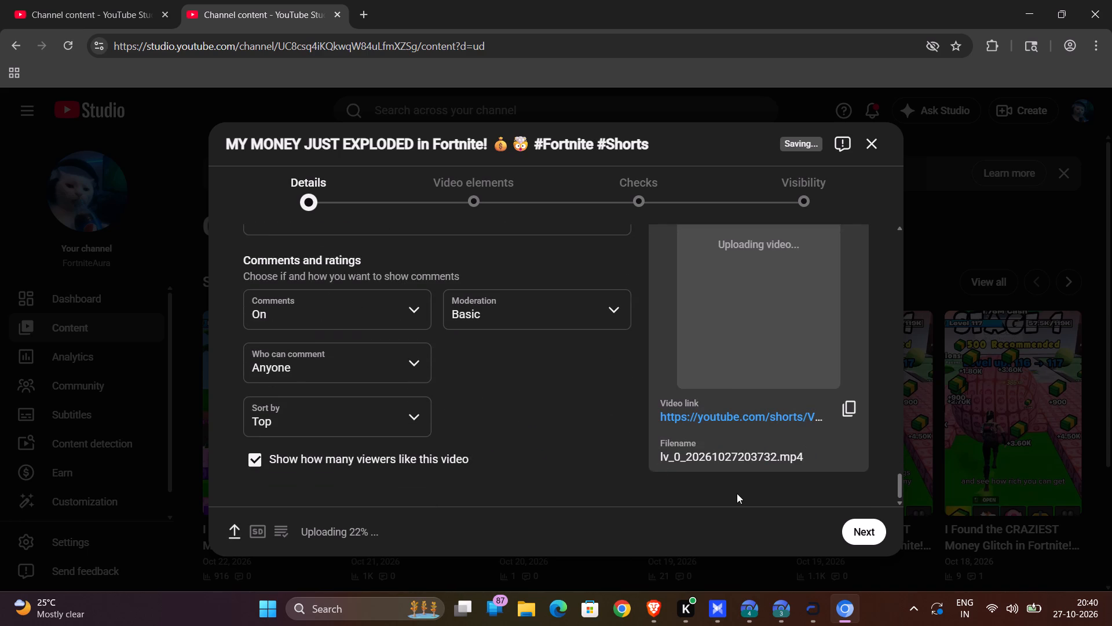
left_click(867, 525)
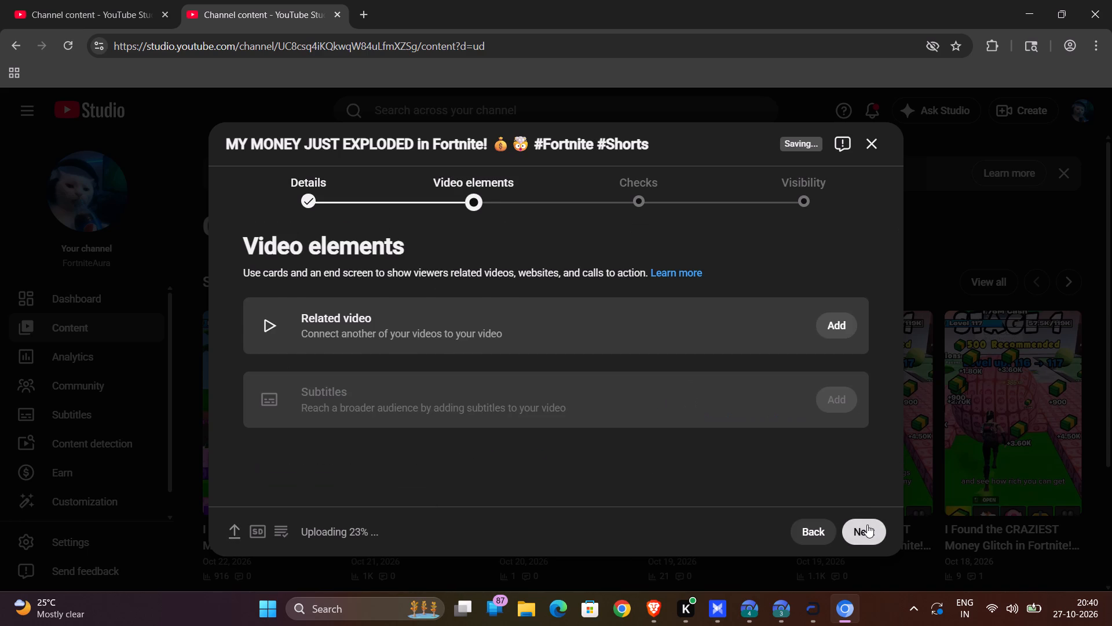
left_click(867, 525)
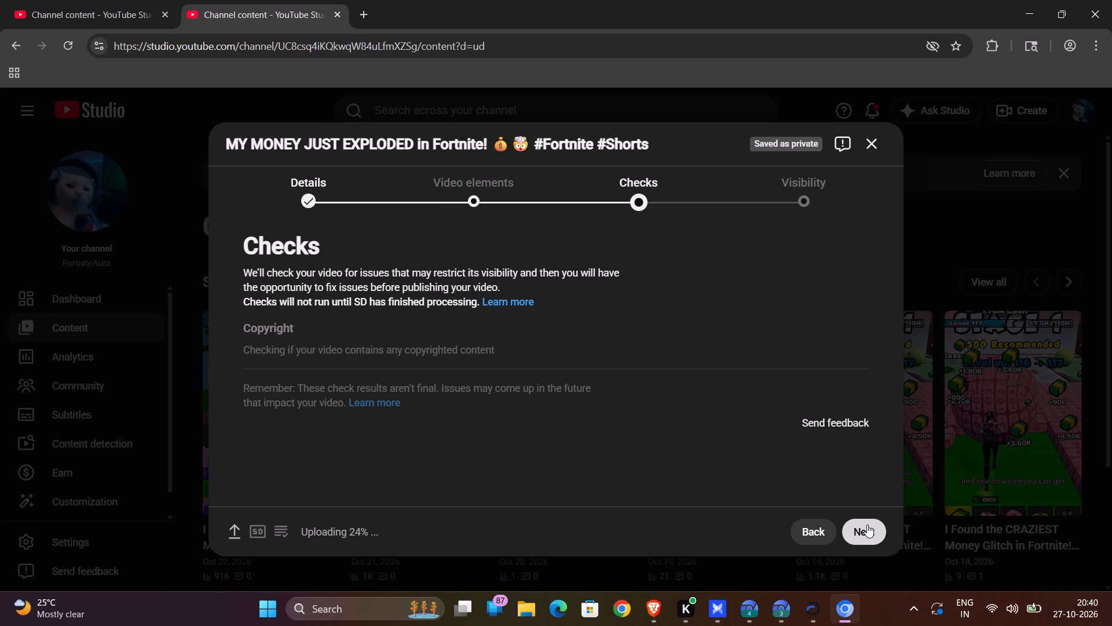
left_click(867, 525)
left_click(327, 388)
left_click(868, 535)
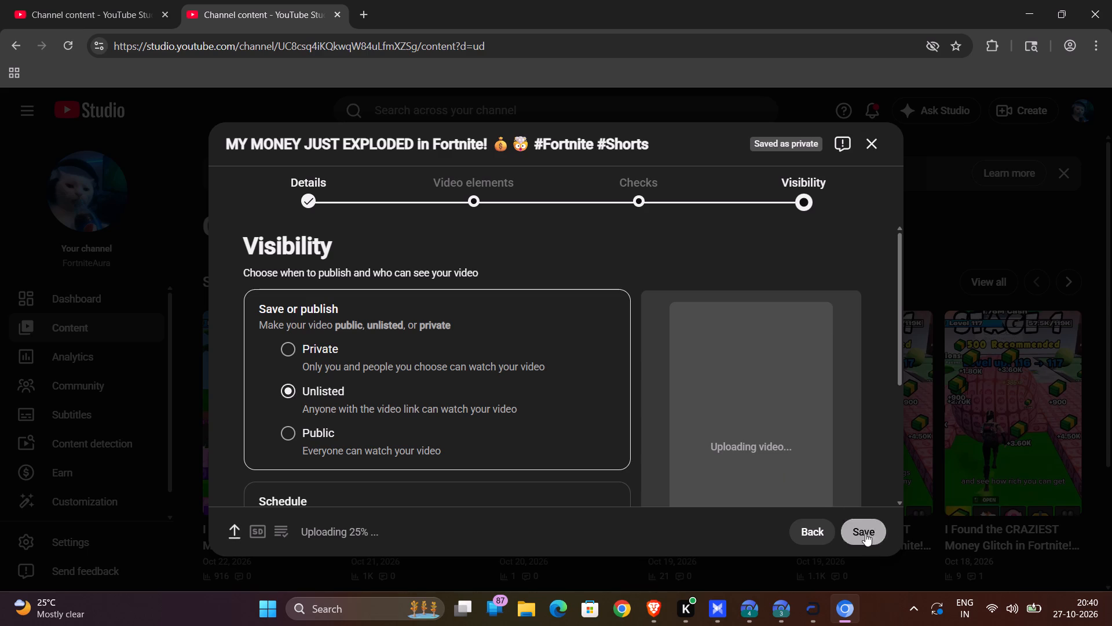
Complete the FortniteMoments description's last hashtag as #shorts and mark that video as not made for kids.
left_click(147, 0)
scroll(346, 357, "down", 5)
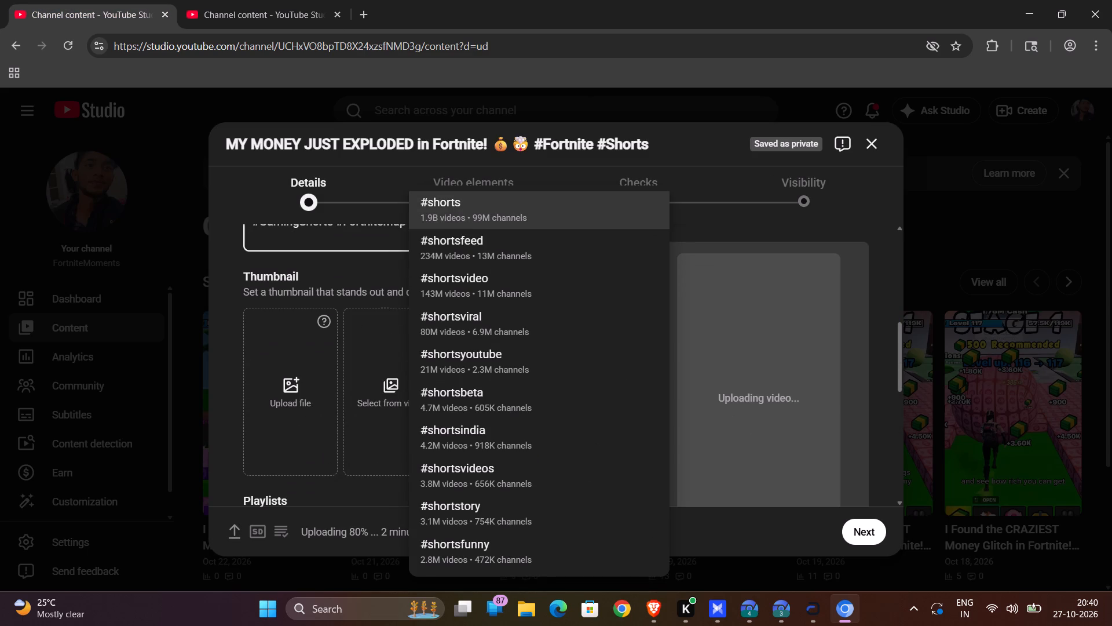
left_click(484, 214)
scroll(374, 381, "down", 6)
left_click(302, 360)
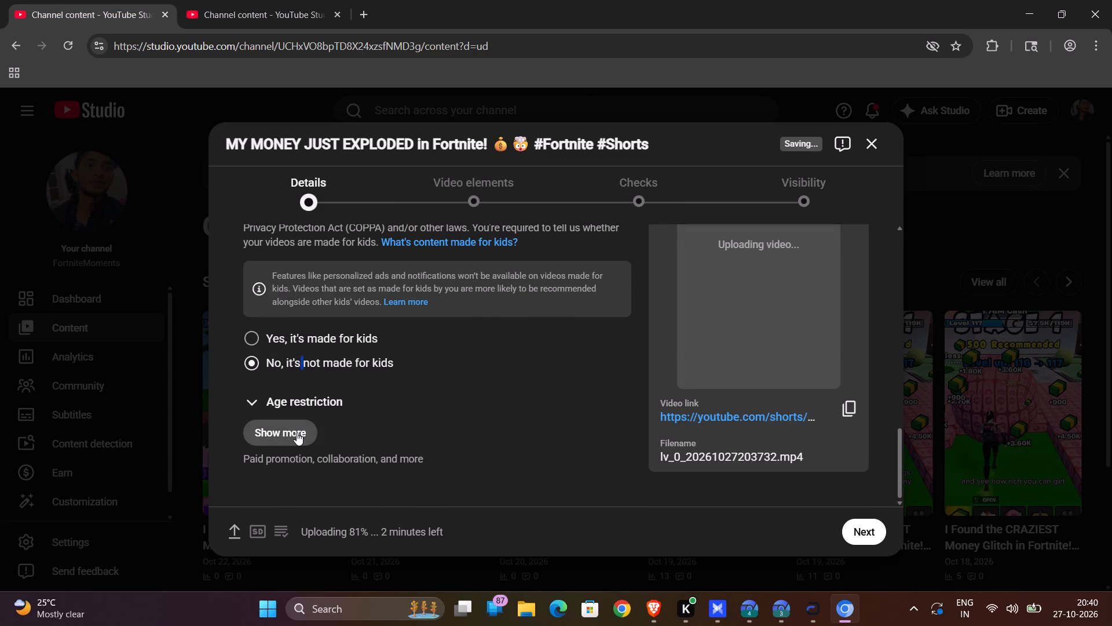
Expand the FortniteMoments video's additional details and add the copied YouTube tags.
left_click(297, 432)
scroll(396, 378, "down", 6)
scroll(338, 428, "down", 5)
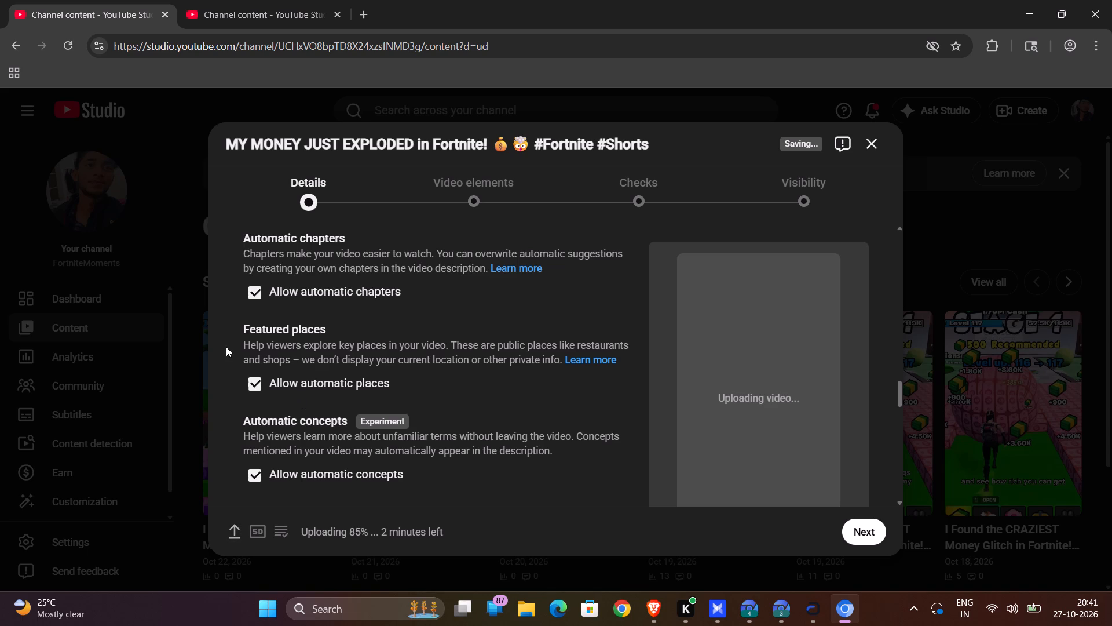
scroll(356, 395, "down", 5)
scroll(399, 308, "up", 1)
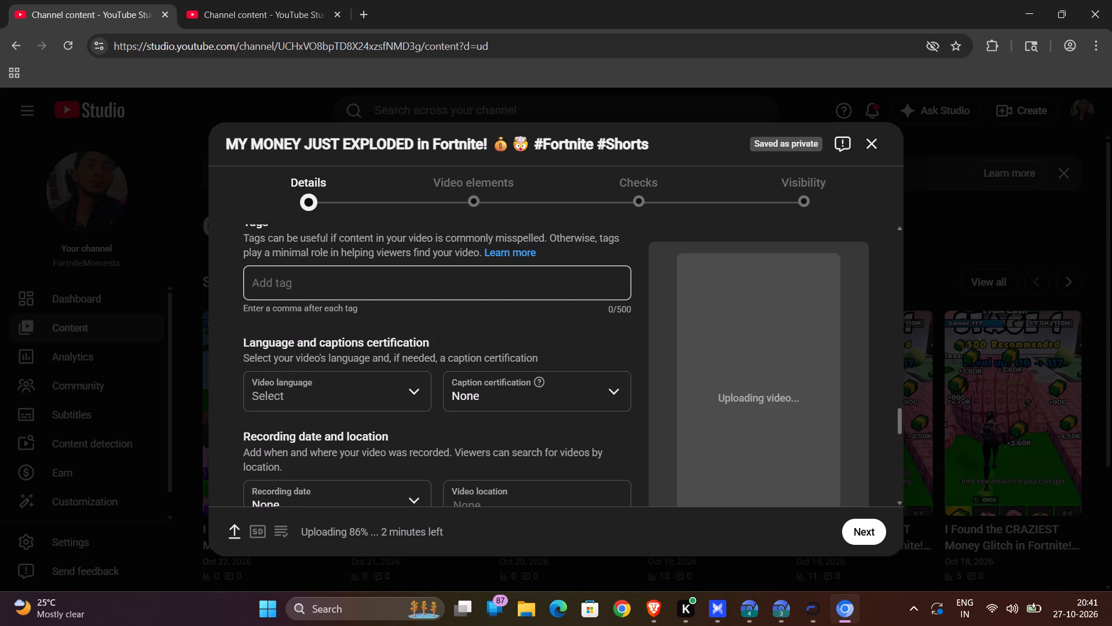
left_click(324, 286)
key("ctrl+v")
Proceed to the FortniteMoments video's visibility settings, set it to Unlisted and save it.
scroll(441, 385, "down", 5)
scroll(450, 468, "down", 3)
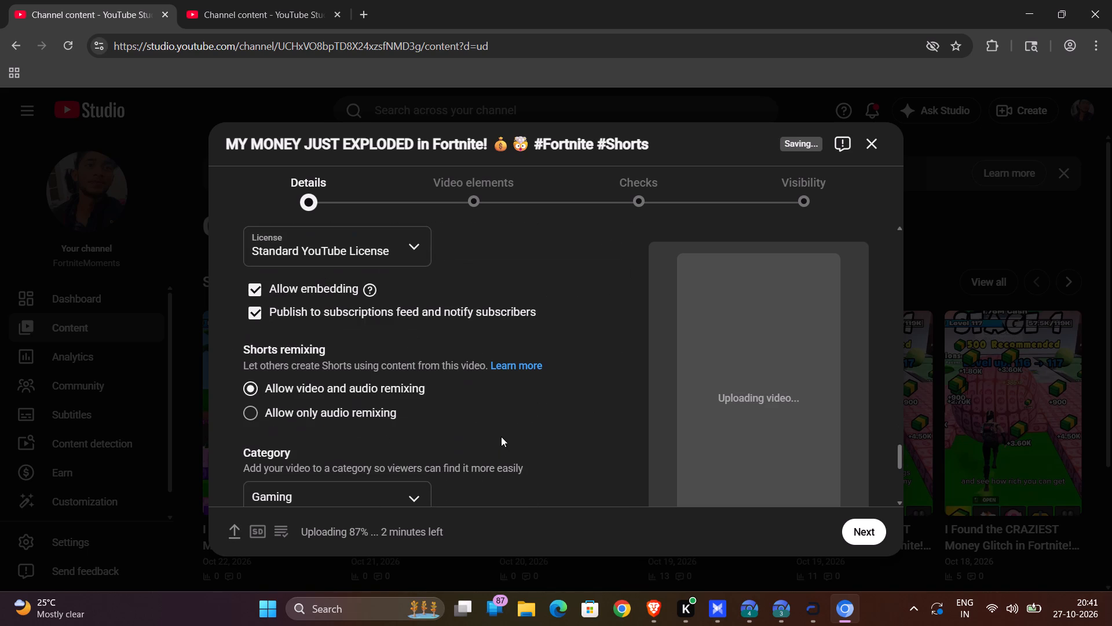
scroll(498, 377, "down", 5)
double_click(843, 531)
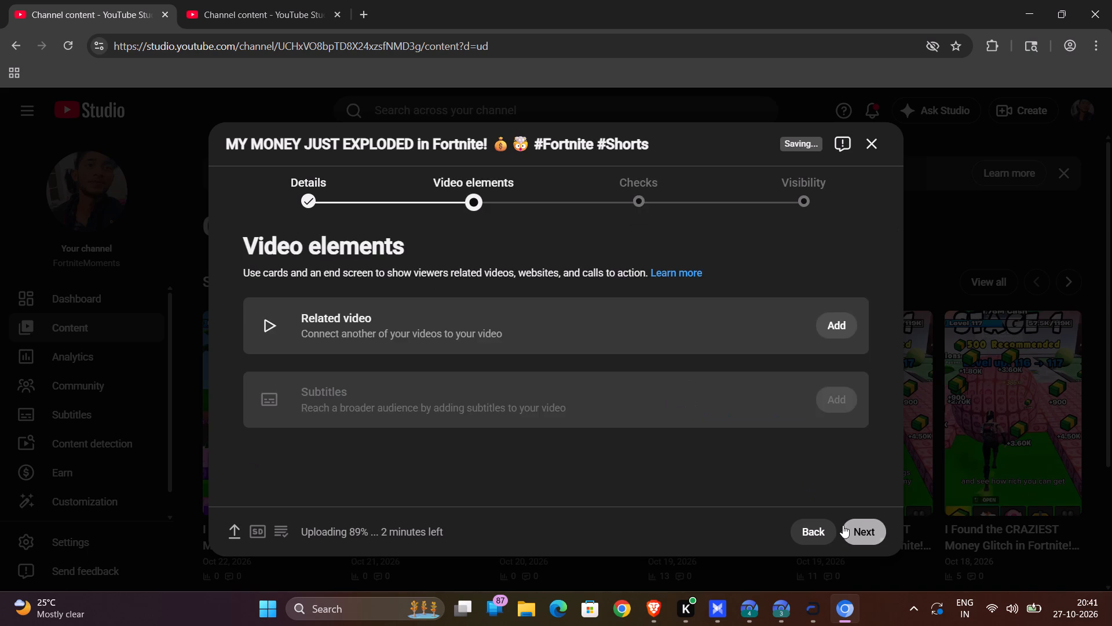
left_click(848, 514)
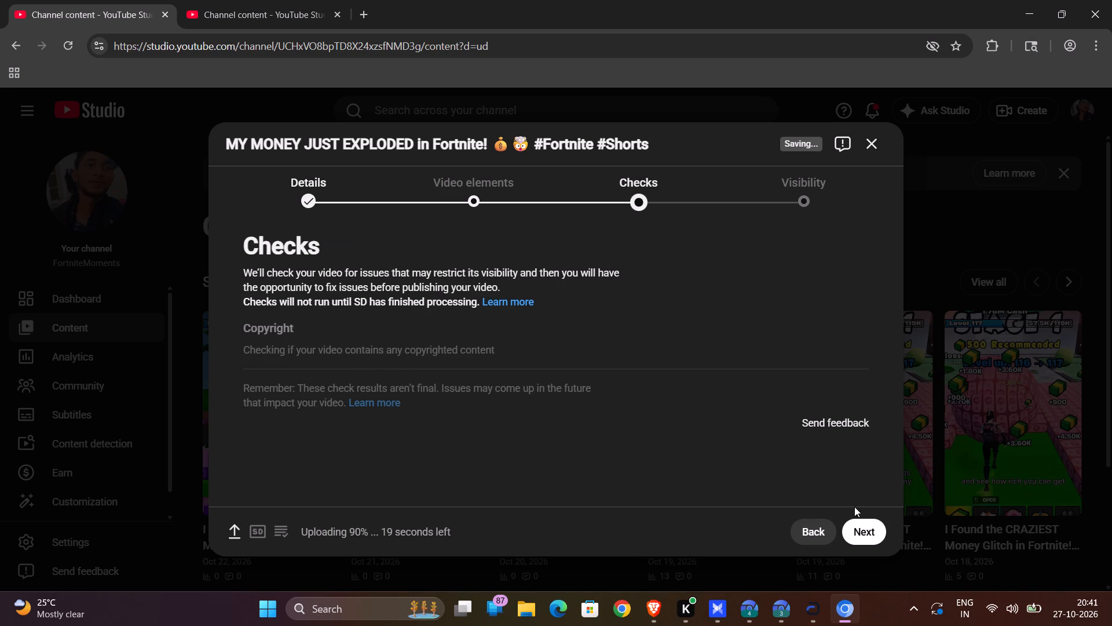
left_click(867, 525)
left_click(313, 396)
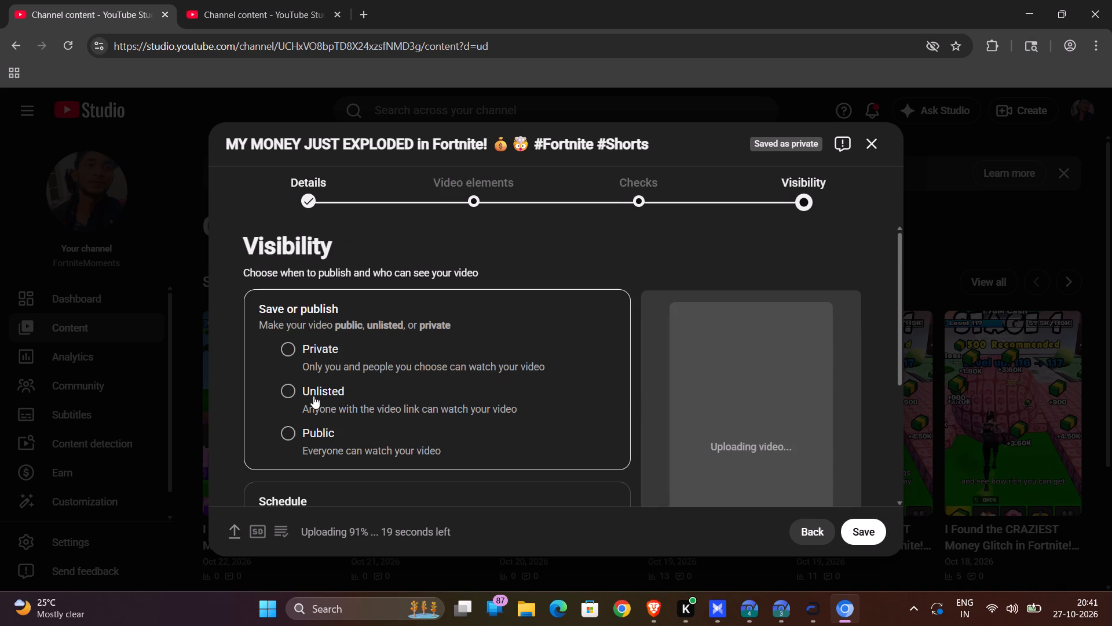
left_click(875, 531)
In SunBrowser, complete the Fortnite Moments description's last hashtag as #shorts and mark the video as not made for kids.
left_click(784, 623)
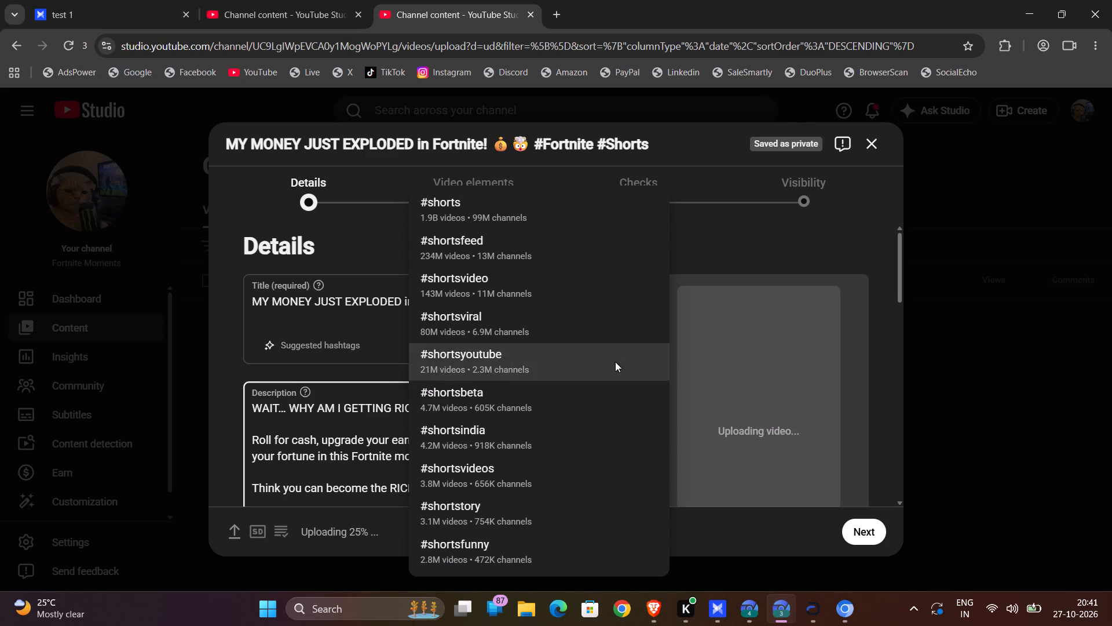
left_click(488, 212)
scroll(415, 396, "down", 5)
scroll(384, 450, "down", 3)
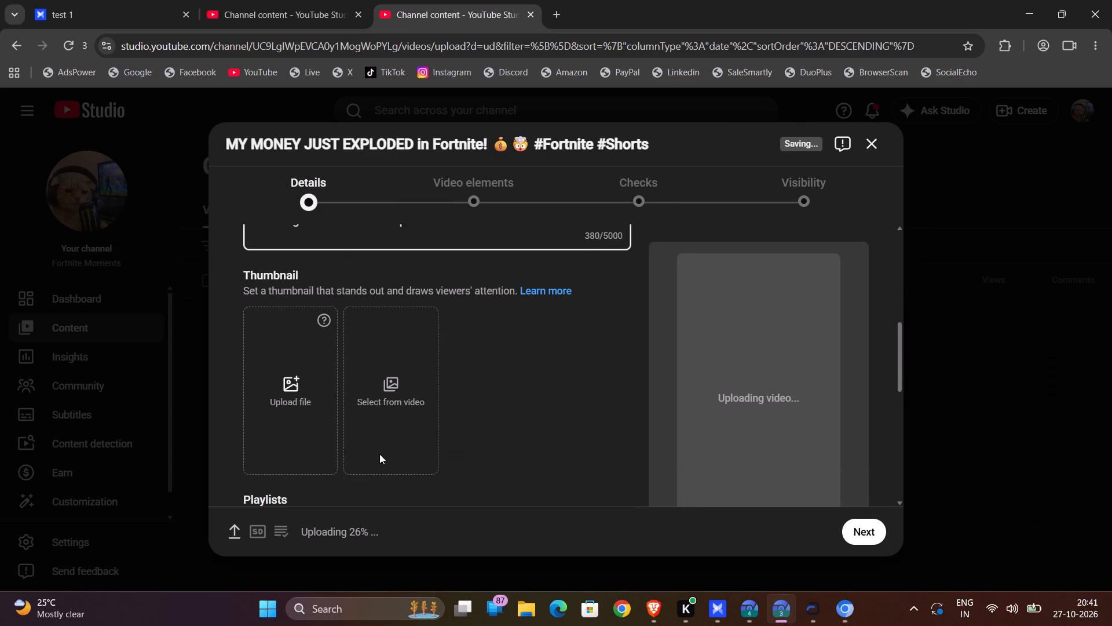
scroll(379, 454, "down", 2)
scroll(318, 469, "down", 4)
left_click(291, 364)
Expand the SunBrowser Fortnite Moments video's additional details and add the copied YouTube tags.
left_click(283, 449)
left_click(301, 439)
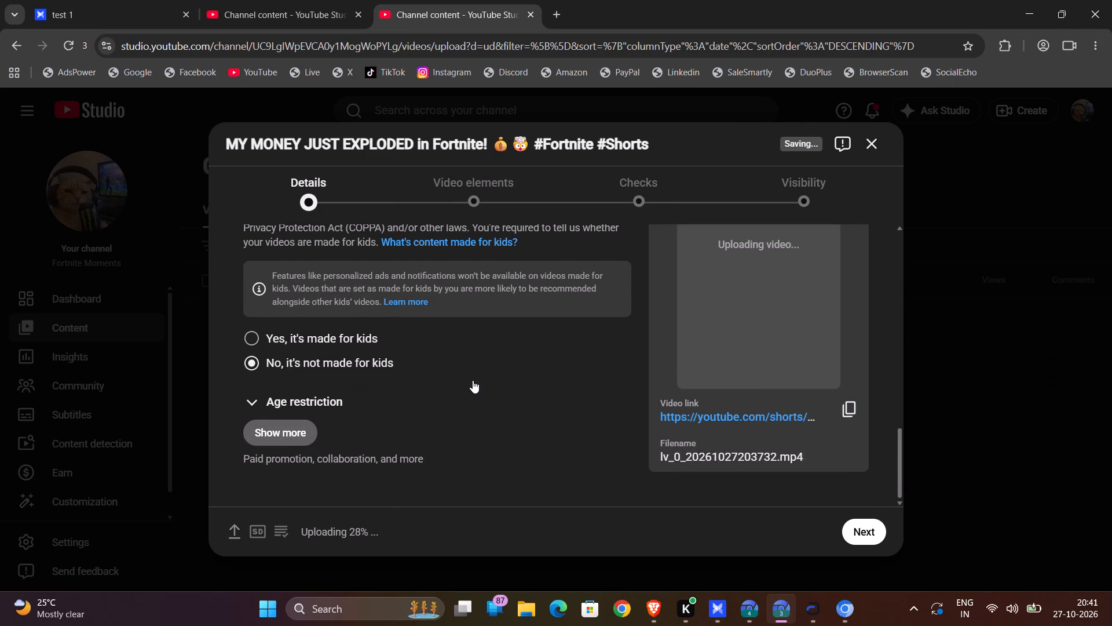
scroll(473, 380, "down", 5)
scroll(314, 451, "down", 11)
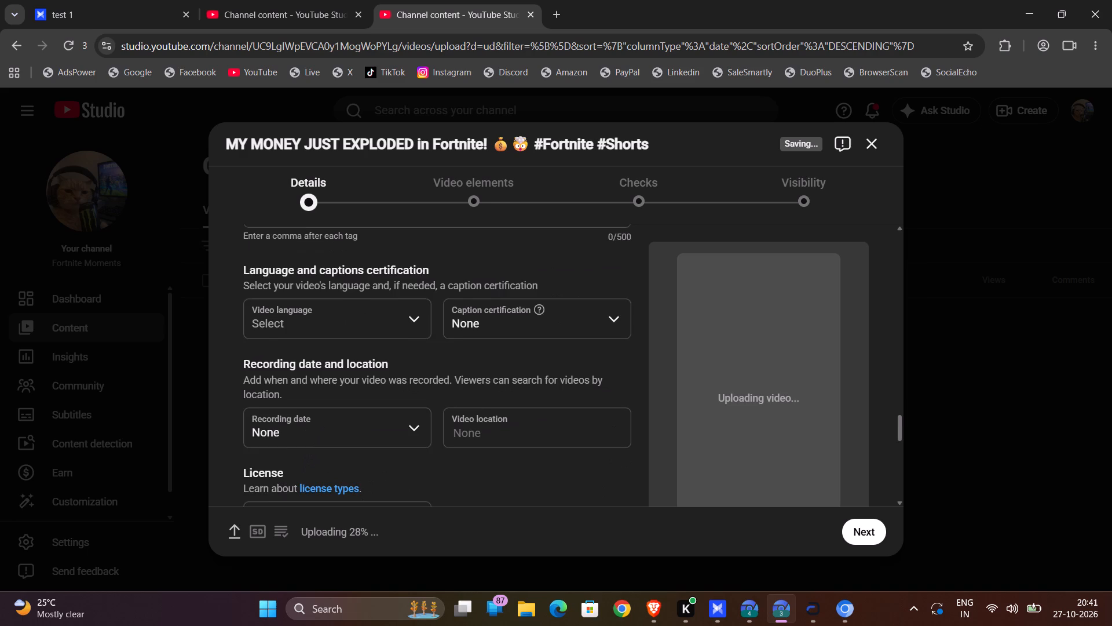
scroll(338, 368, "down", 7)
scroll(371, 354, "up", 2)
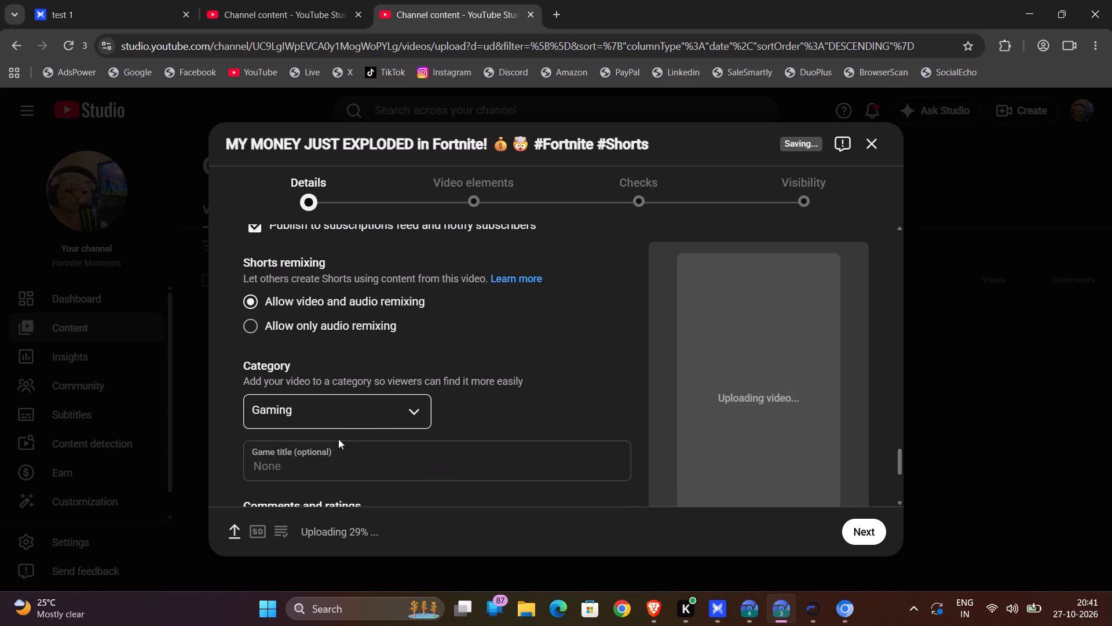
scroll(381, 283, "up", 6)
left_click(343, 293)
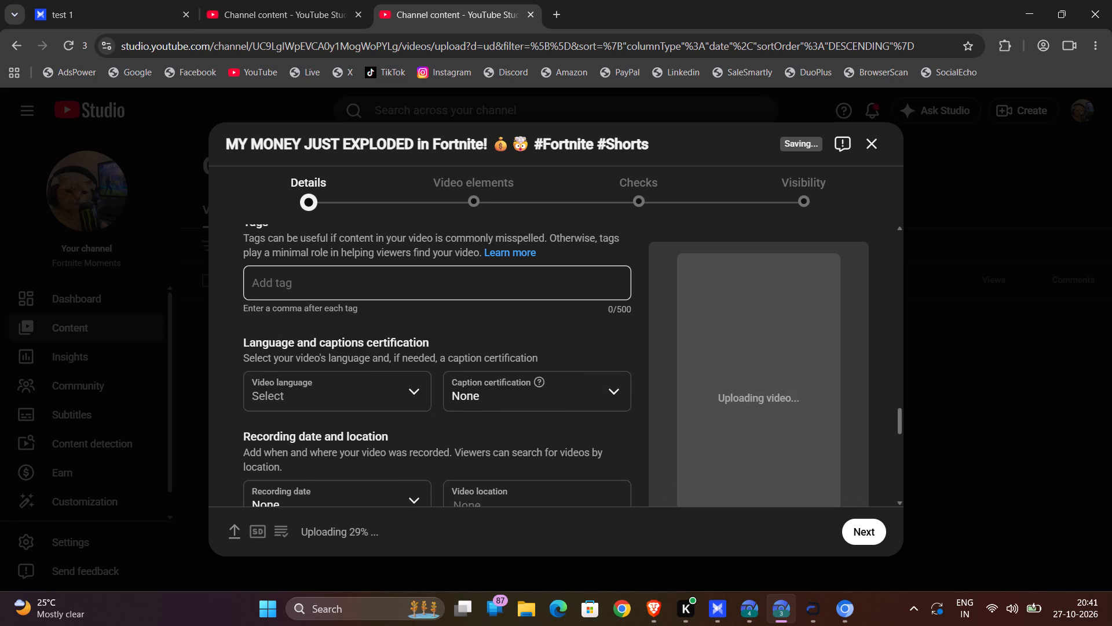
key("ctrl+v")
Proceed to the SunBrowser Fortnite Moments video's visibility settings, set it to Unlisted and save it.
scroll(491, 364, "down", 6, "ctrl")
scroll(361, 398, "down", 6)
scroll(535, 303, "down", 5)
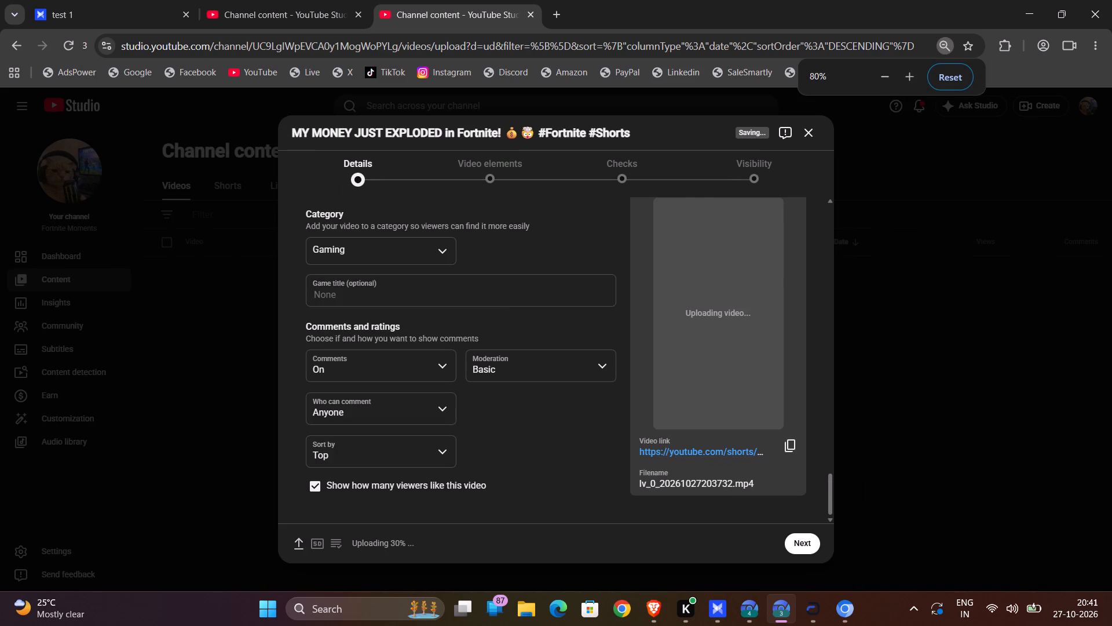
scroll(682, 191, "up", 2, "ctrl")
scroll(465, 288, "down", 6)
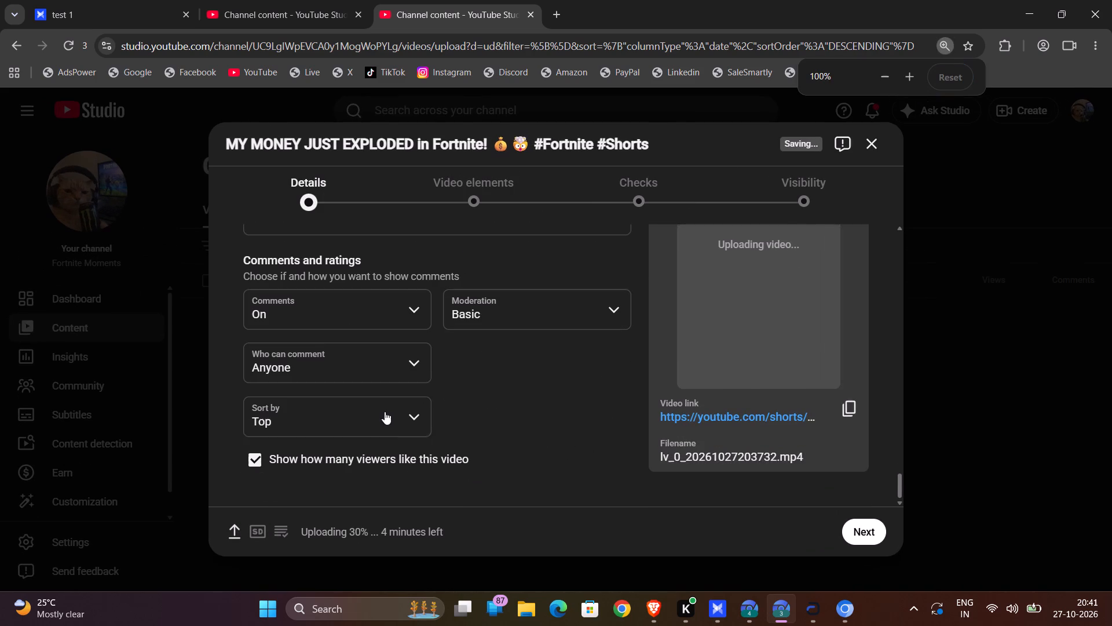
scroll(385, 418, "down", 3)
left_click(870, 518)
triple_click(868, 530)
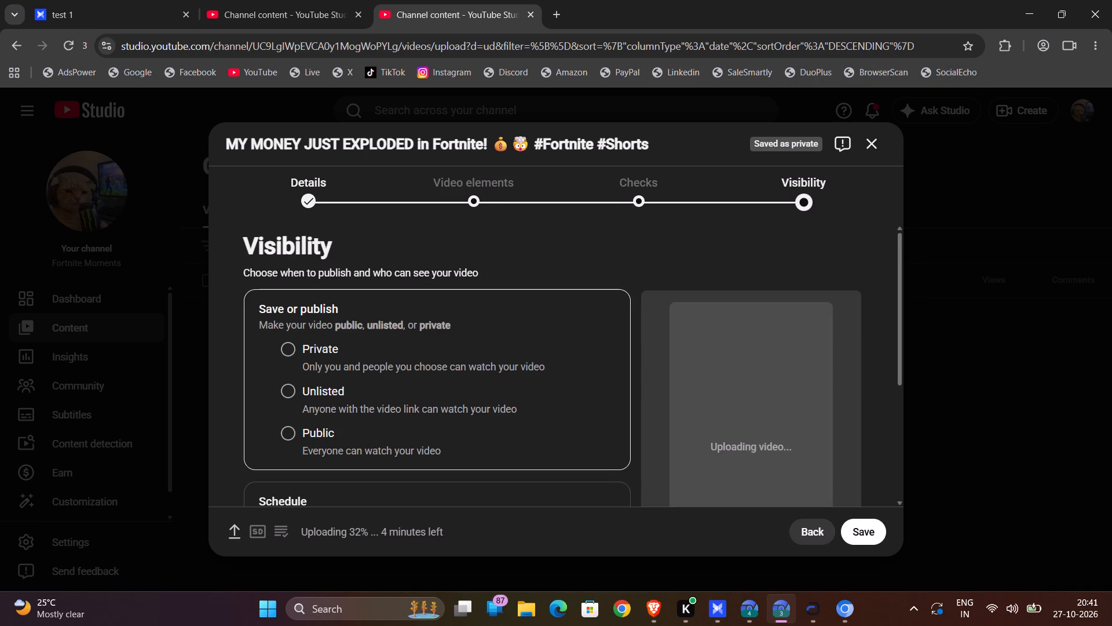
left_click(321, 399)
left_click(852, 525)
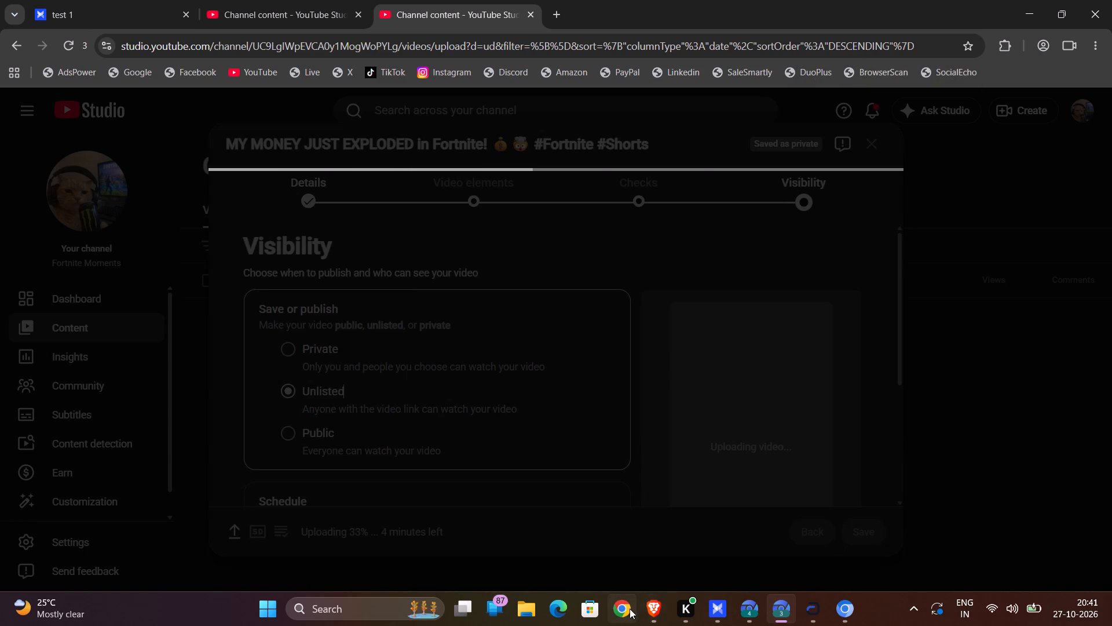
Open Google Chrome with the Sonu profile that has a photo and go to the Whop home page.
left_click(629, 609)
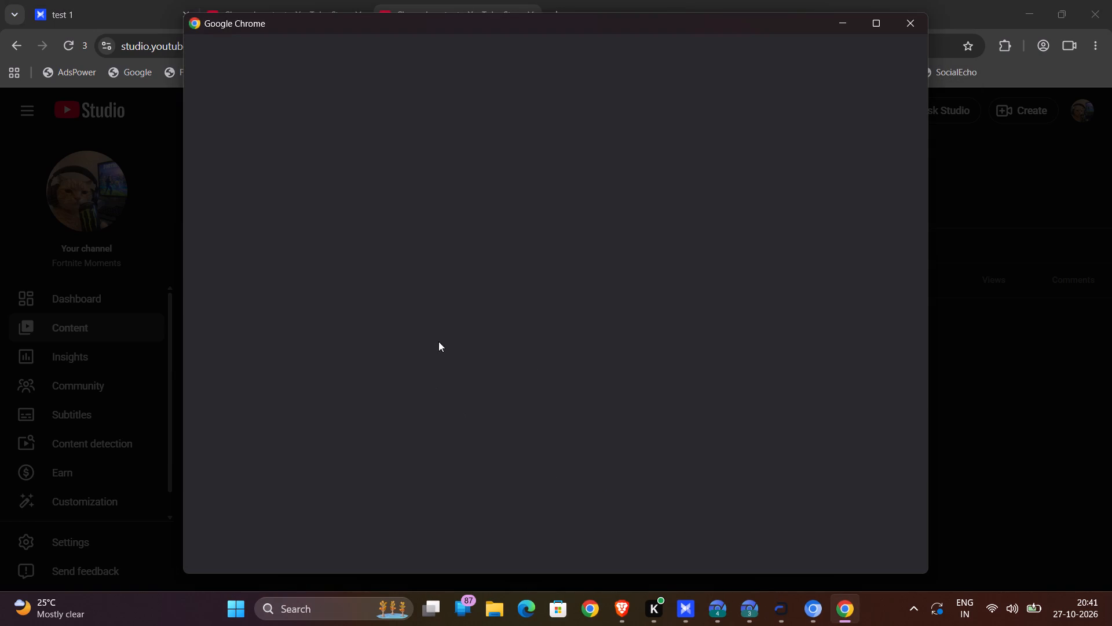
left_click(389, 418)
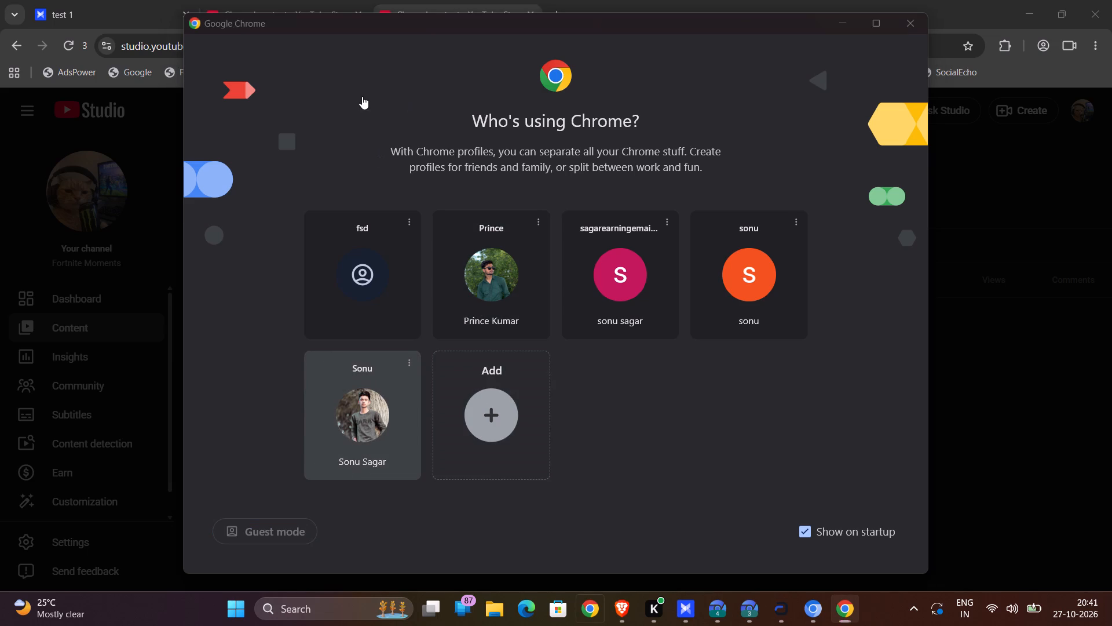
left_click(215, 48)
type("wh")
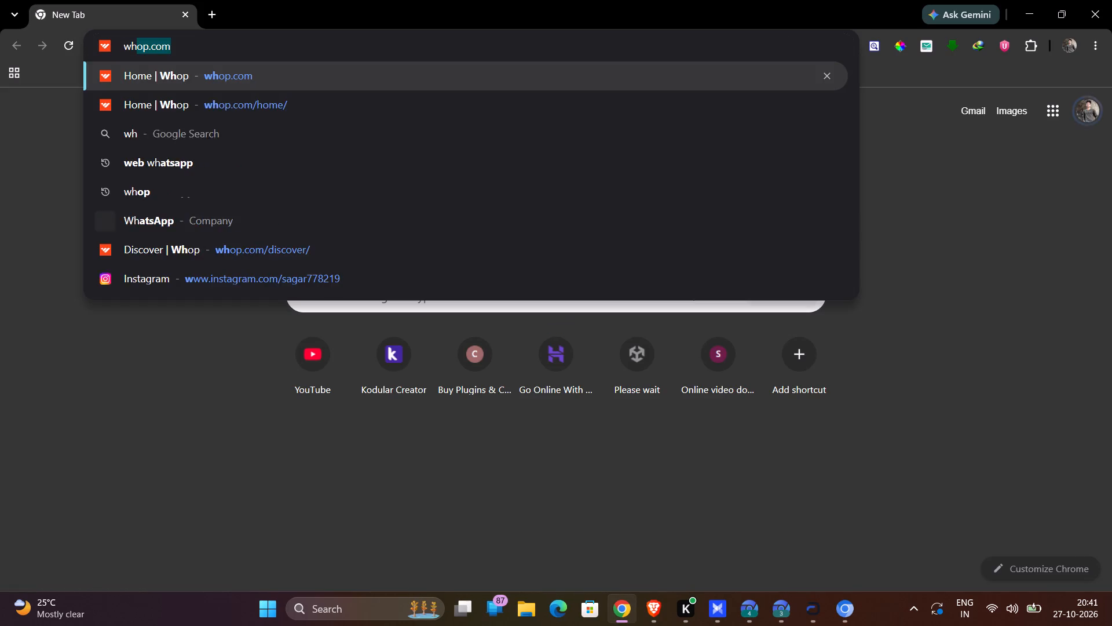
key("o")
key("p")
key("Return")
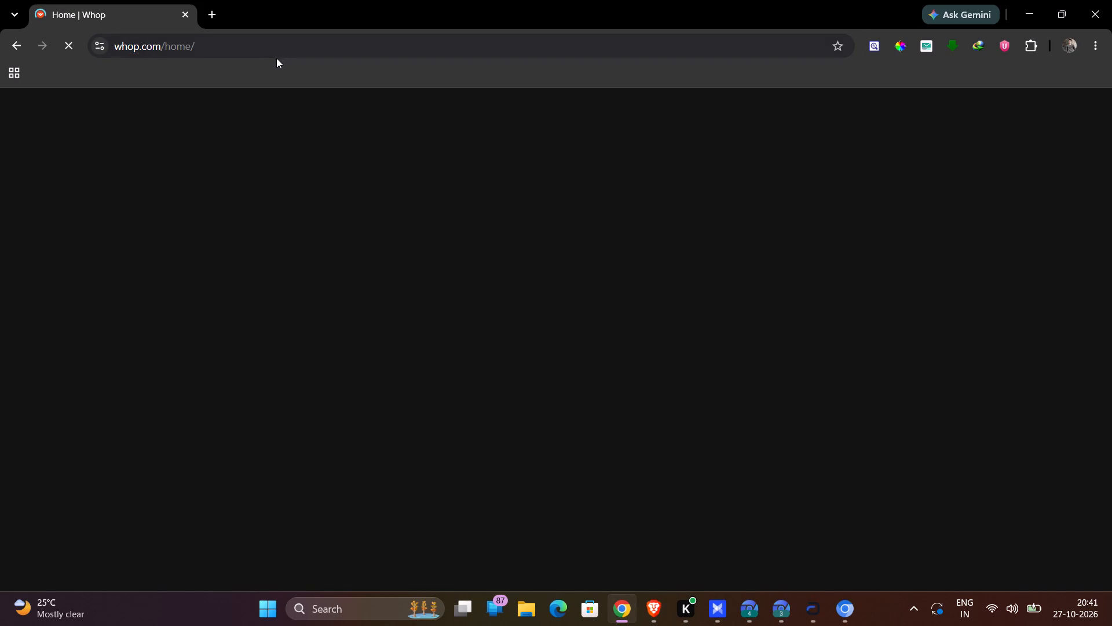
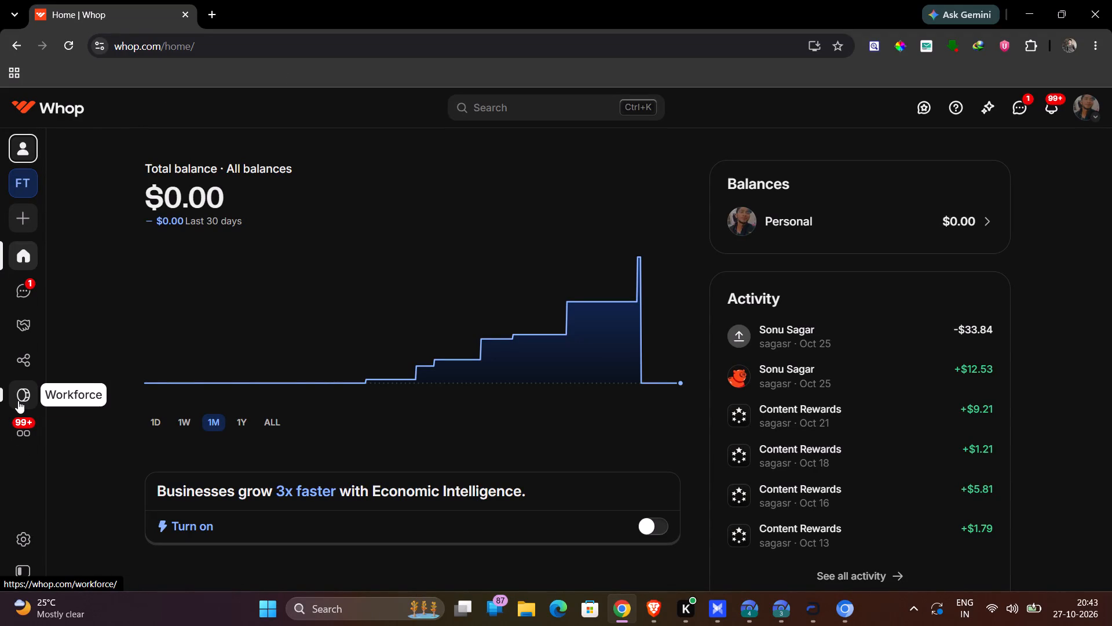
Open the Scrub or Die [Horror Game] campaign from your joined campaigns in Whop's Content Rewards.
left_click(27, 434)
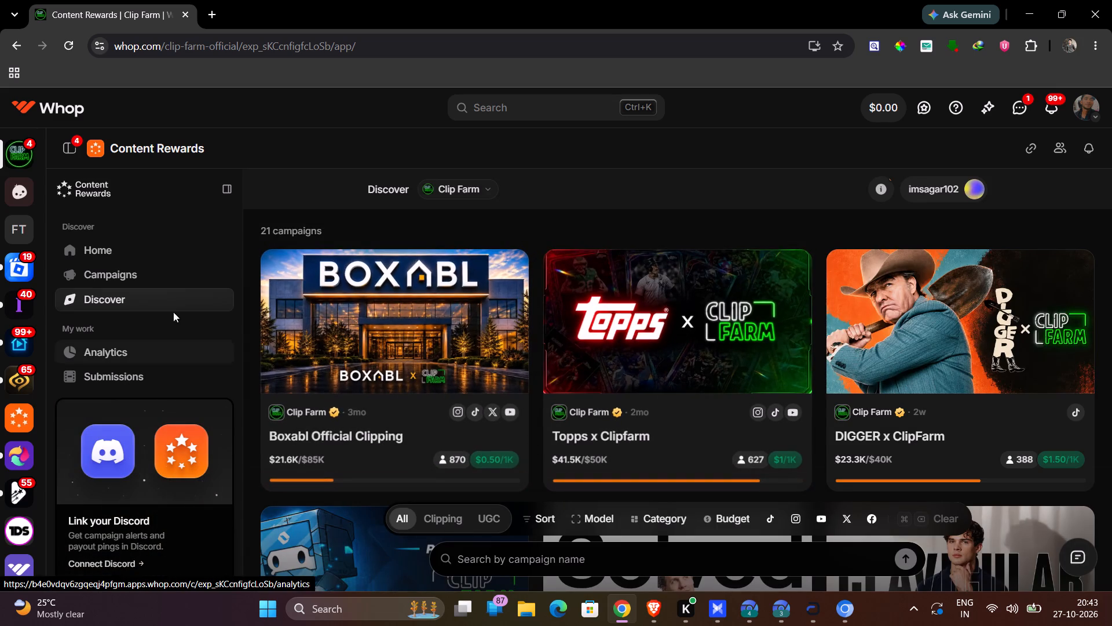
left_click(132, 275)
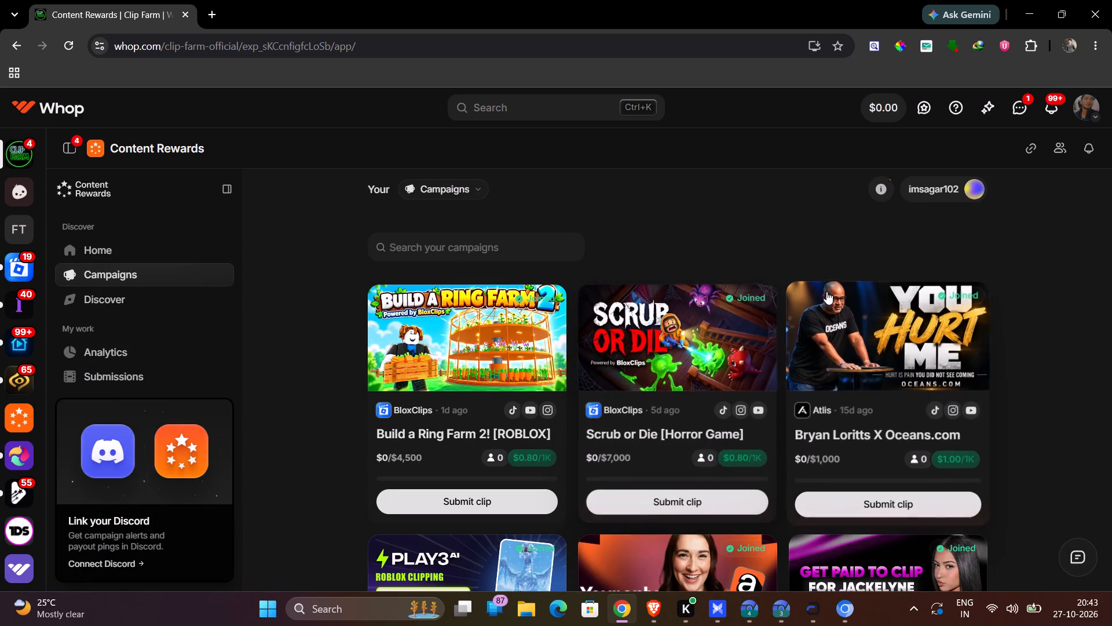
left_click(672, 353)
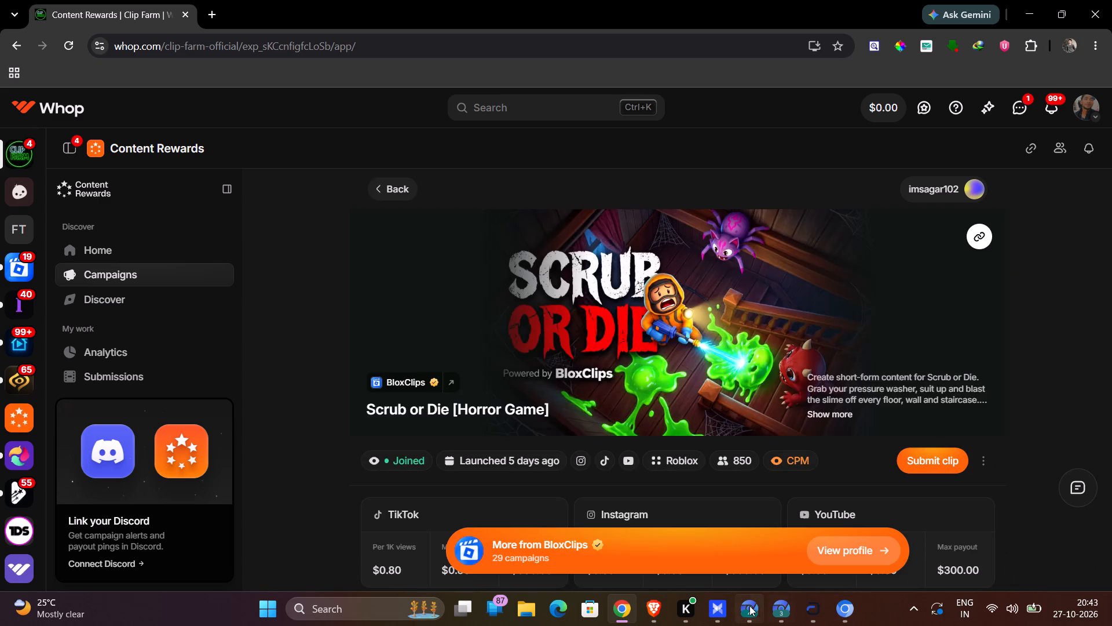
Switch to the SunBrowser window with the gaming clipsxz channel, dismiss the processing notice, and change the new Roblox horror game Short's visibility to Public.
left_click(748, 606)
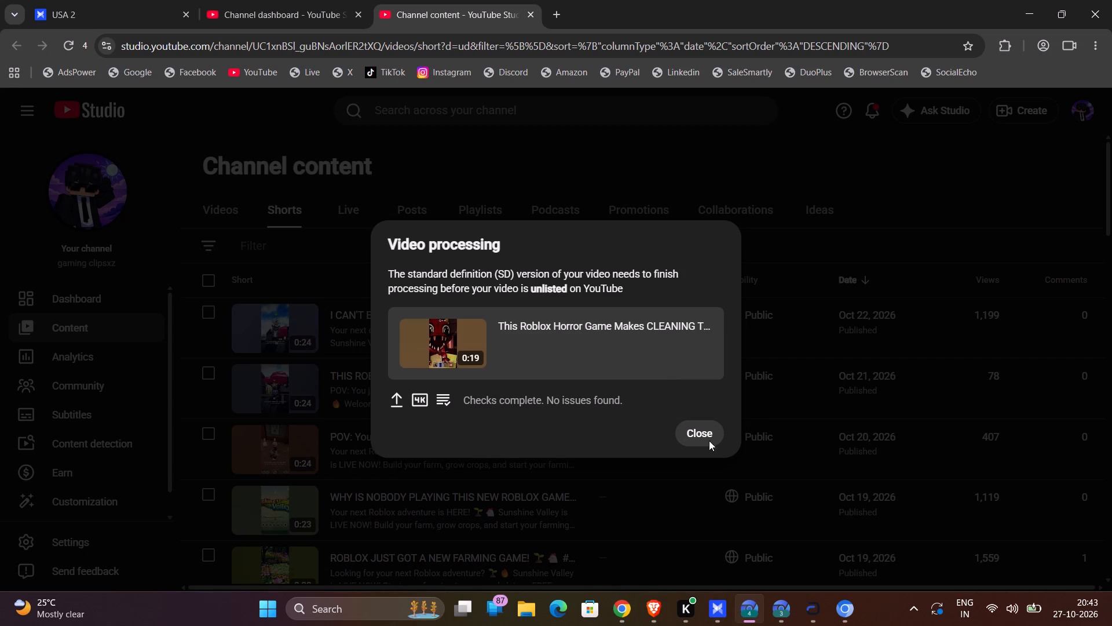
left_click(706, 438)
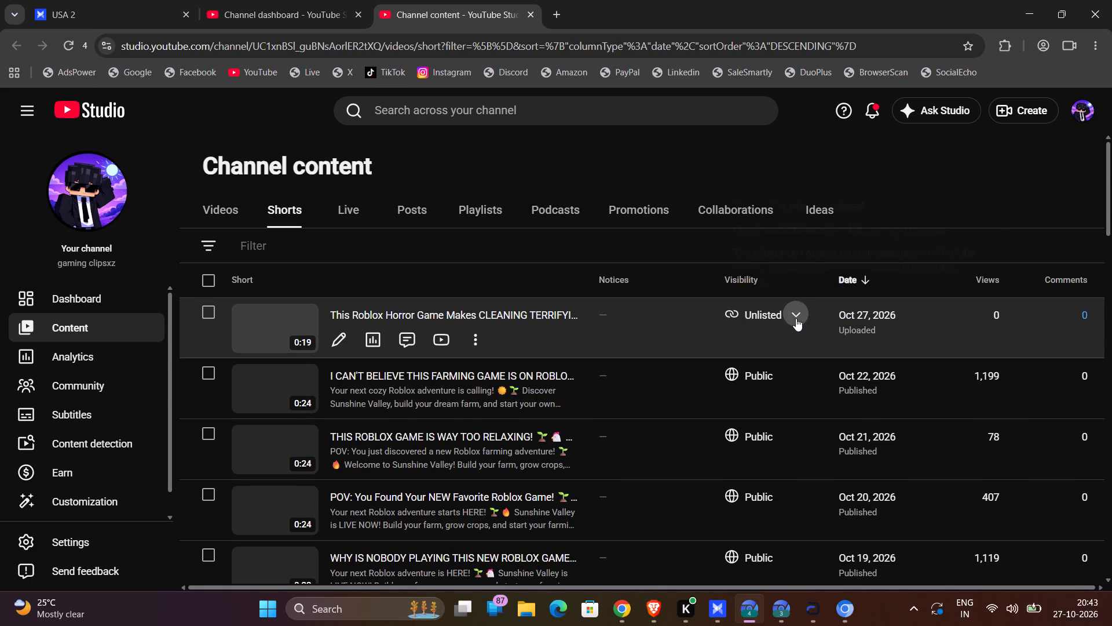
left_click(796, 318)
left_click(758, 405)
left_click(1072, 531)
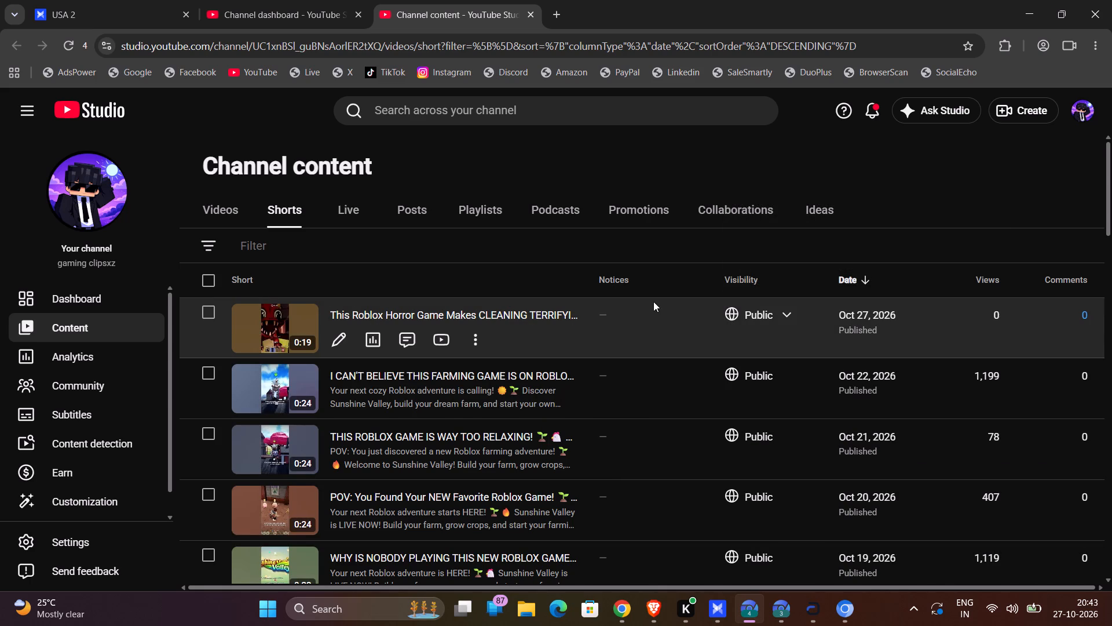
View the newly published Roblox horror game Short on YouTube, copy its link, and close that page.
left_click(445, 343)
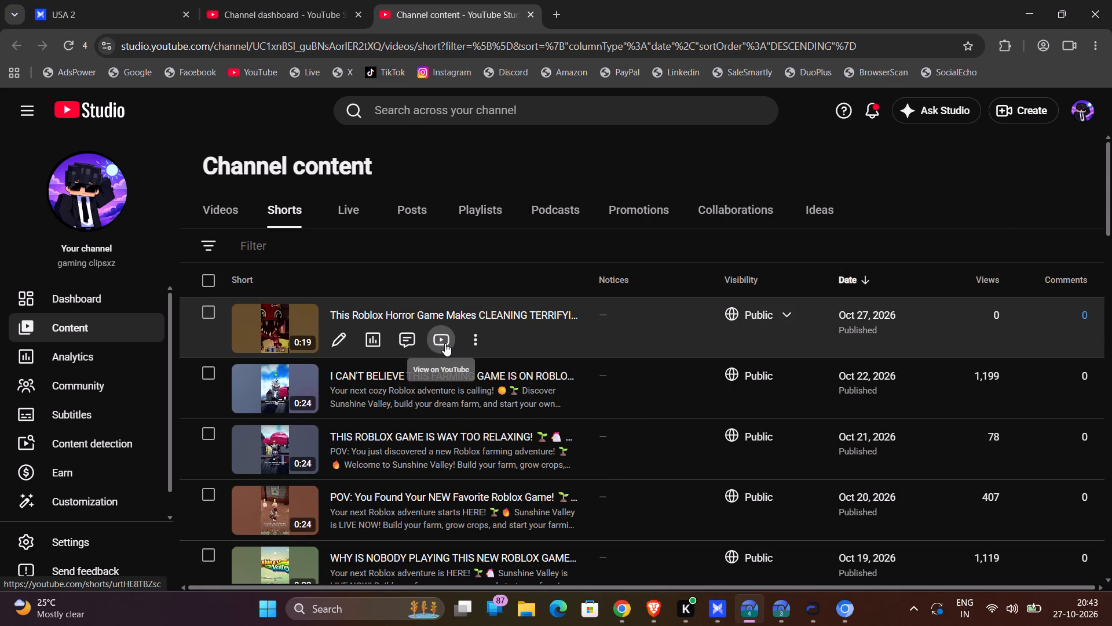
left_click(578, 41)
key("ctrl+c")
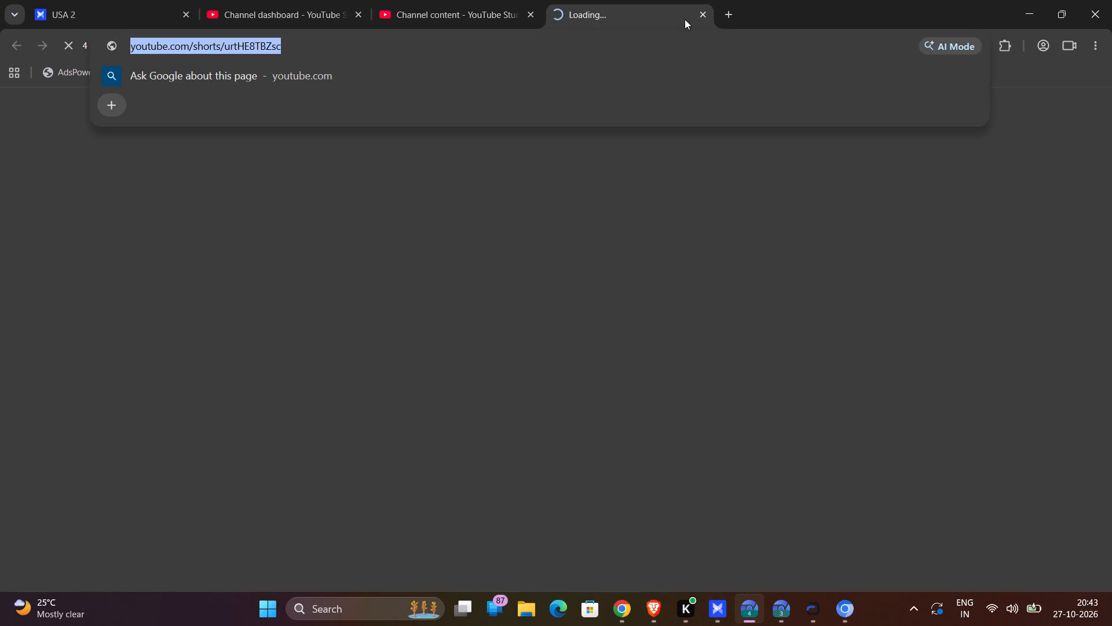
left_click(704, 18)
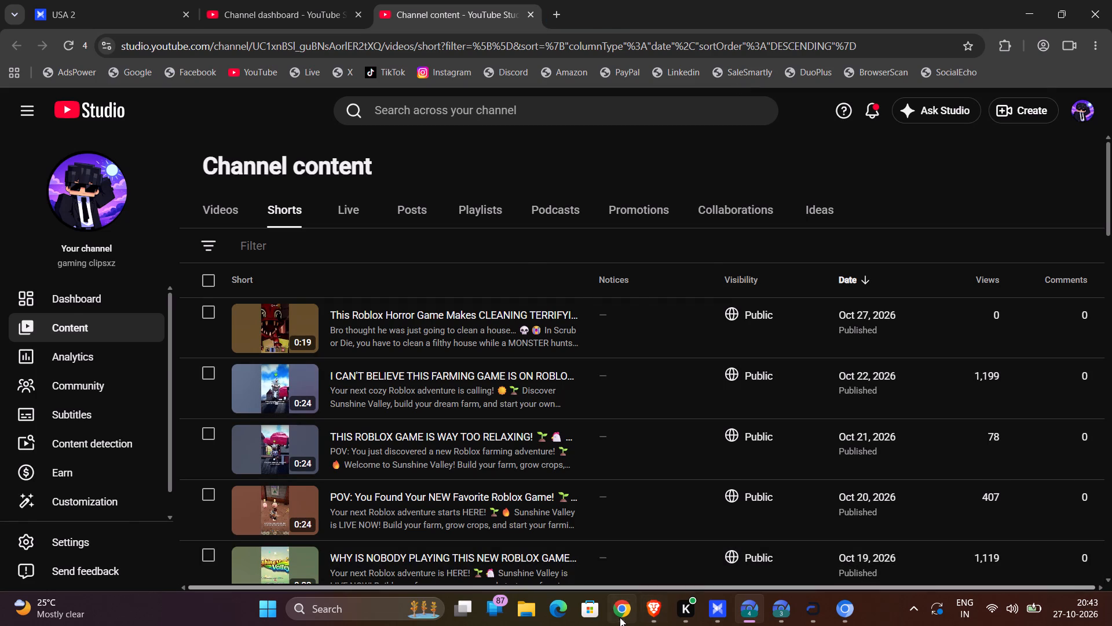
Return to Google Chrome and start a clip submission for the Scrub or Die [Horror Game] campaign.
left_click(620, 617)
left_click(936, 460)
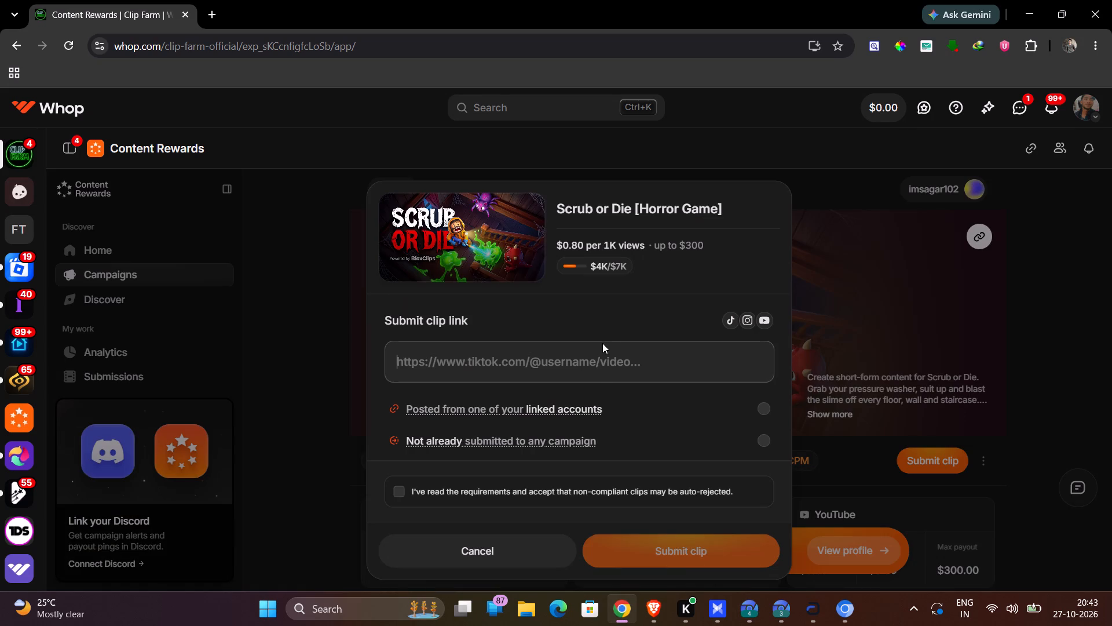
left_click(586, 365)
key("ctrl+v")
left_click(567, 479)
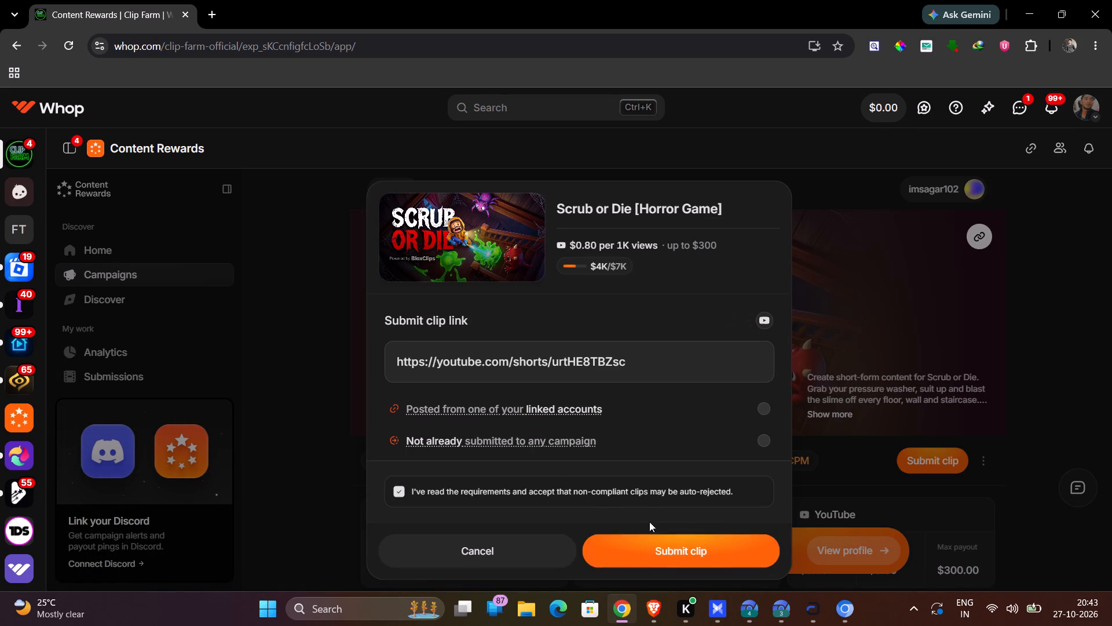
left_click(668, 549)
In SunBrowser's XYT Gaming channel, change the newest Short, "This Roblox Horror Game Makes CLEANING", to Public and publish it.
left_click(748, 610)
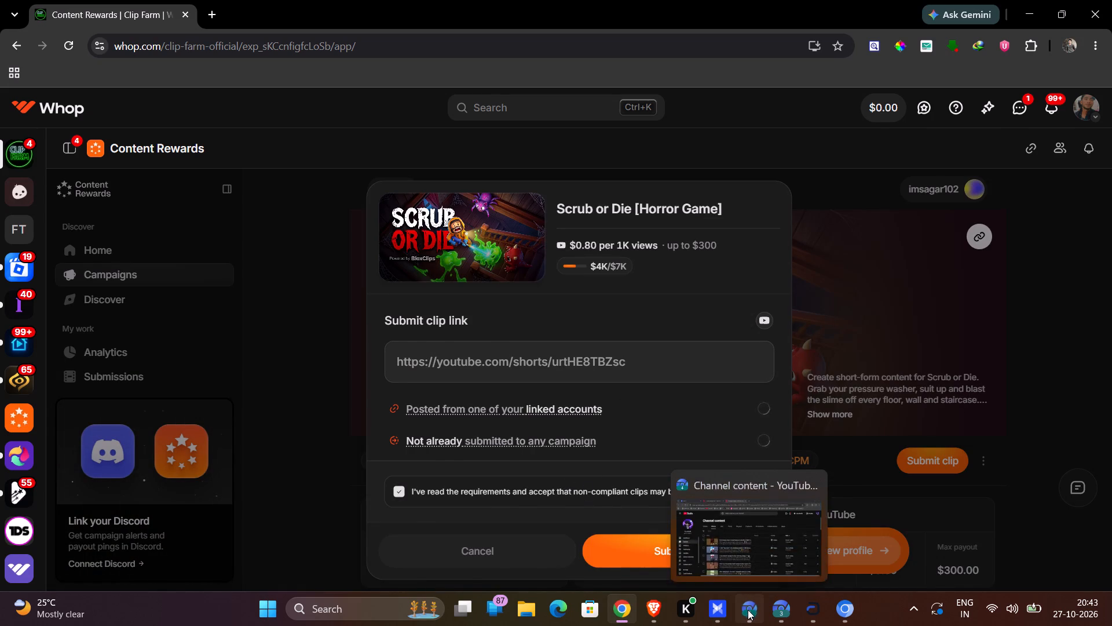
left_click(304, 0)
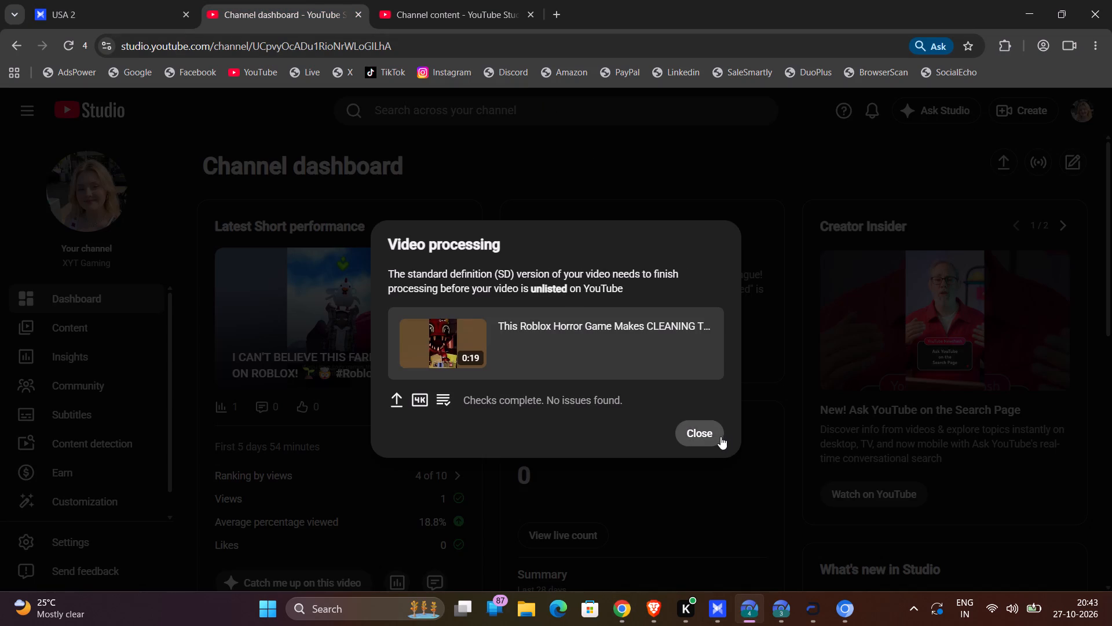
left_click(708, 436)
left_click(118, 334)
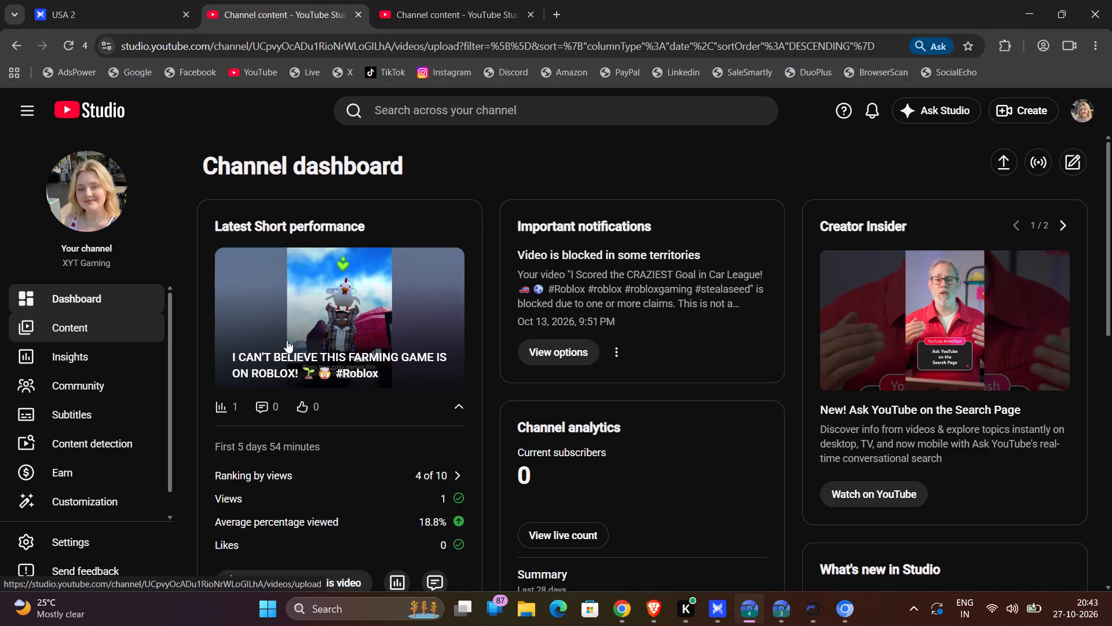
left_click(283, 216)
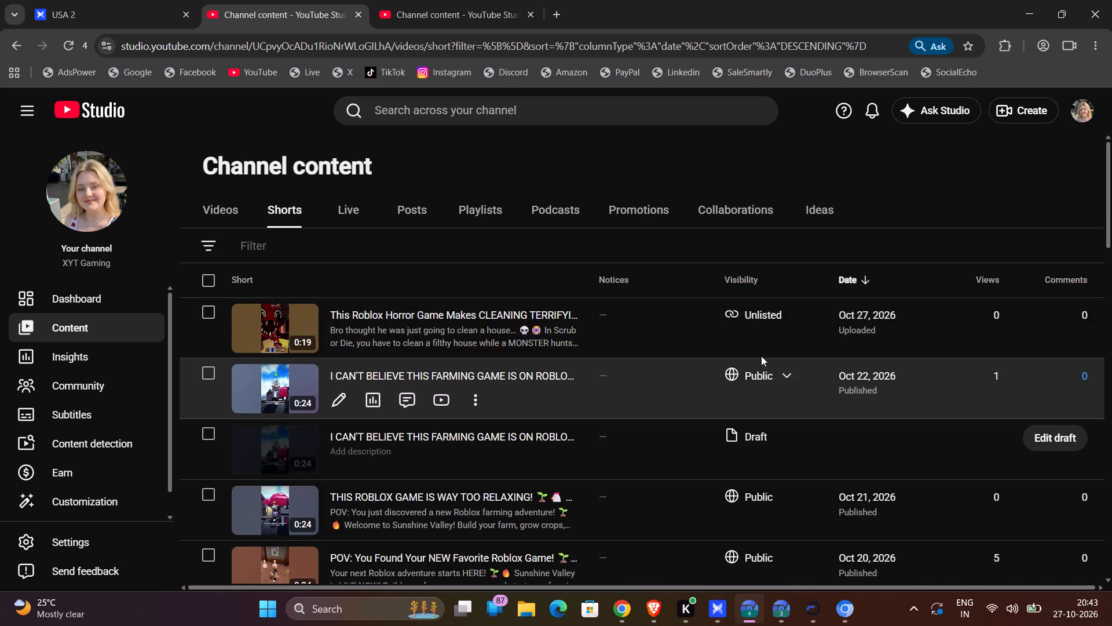
left_click(777, 314)
left_click(750, 412)
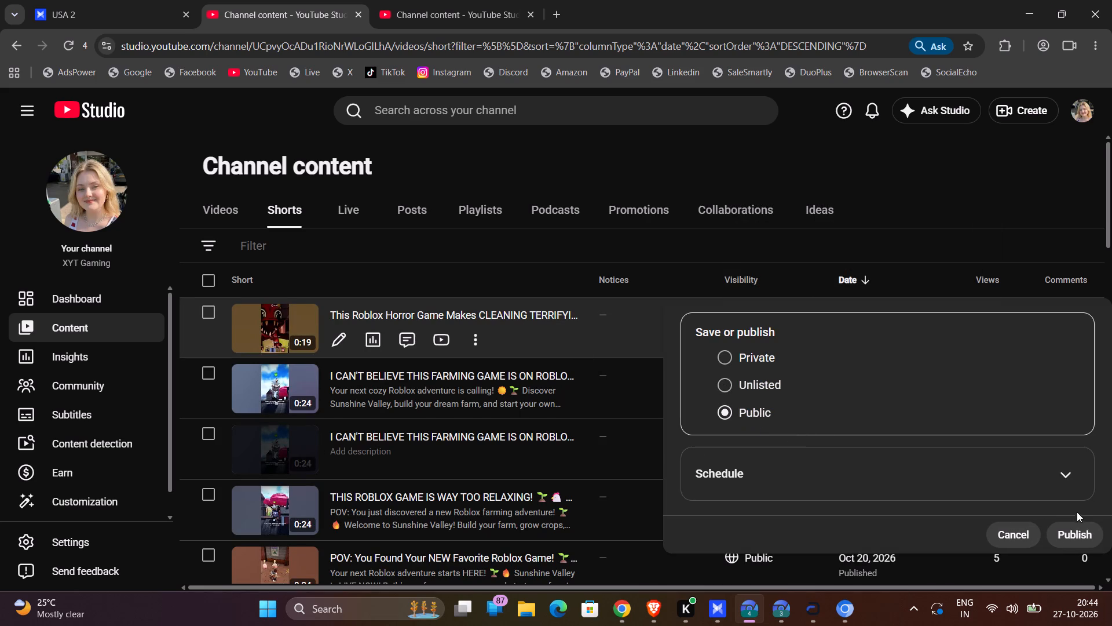
left_click(1069, 526)
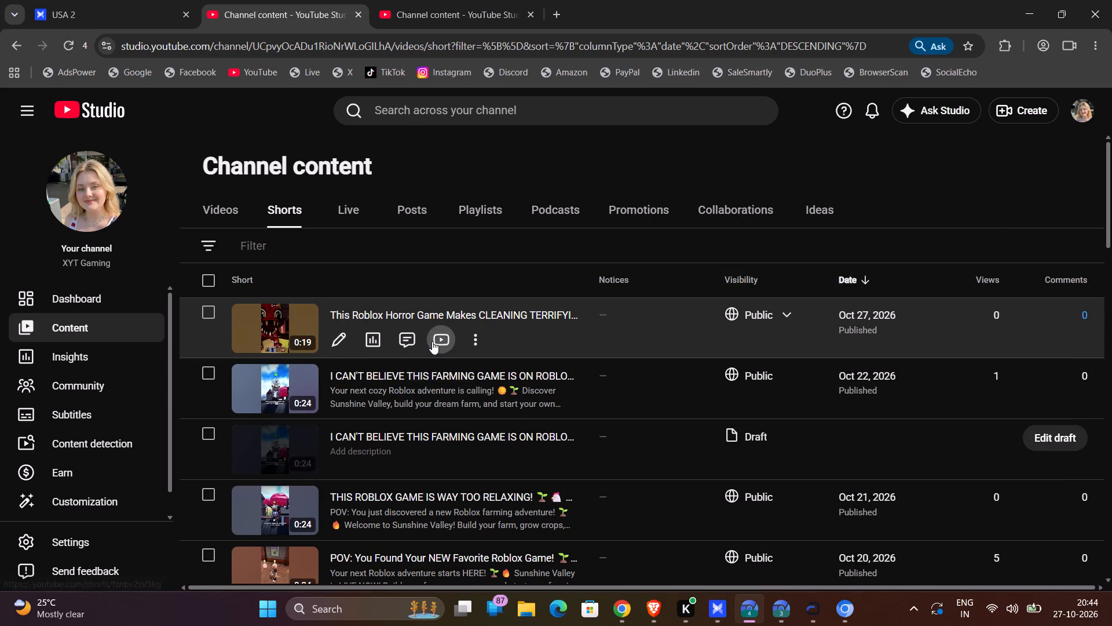
Open the newly published horror game Short on YouTube, copy its link and close its page.
left_click(440, 341)
left_click(404, 55)
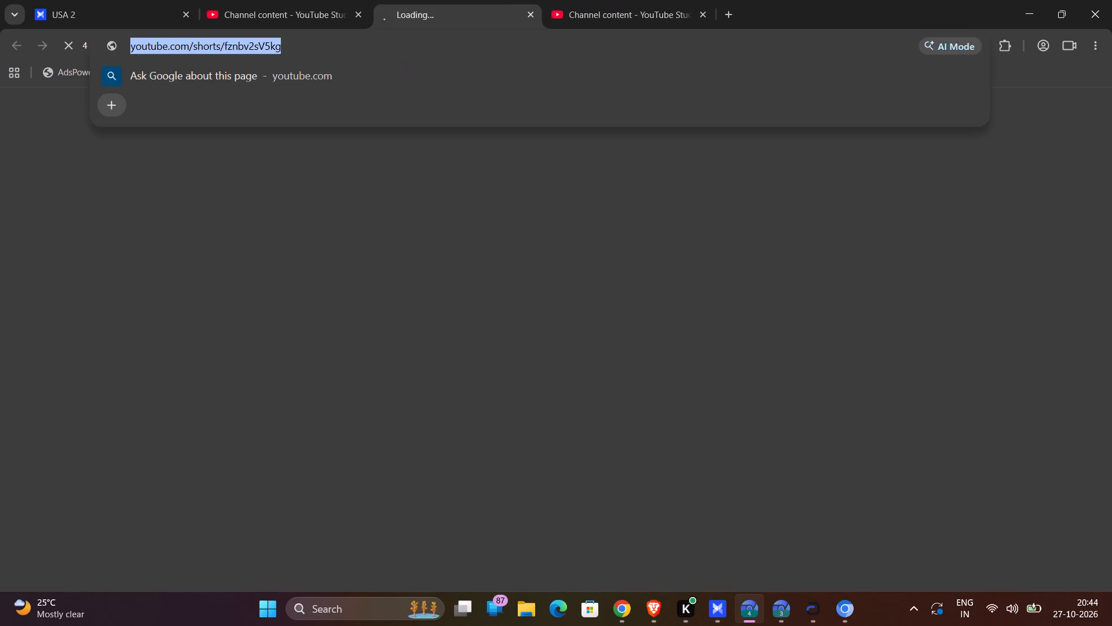
key("ctrl+c")
left_click(529, 10)
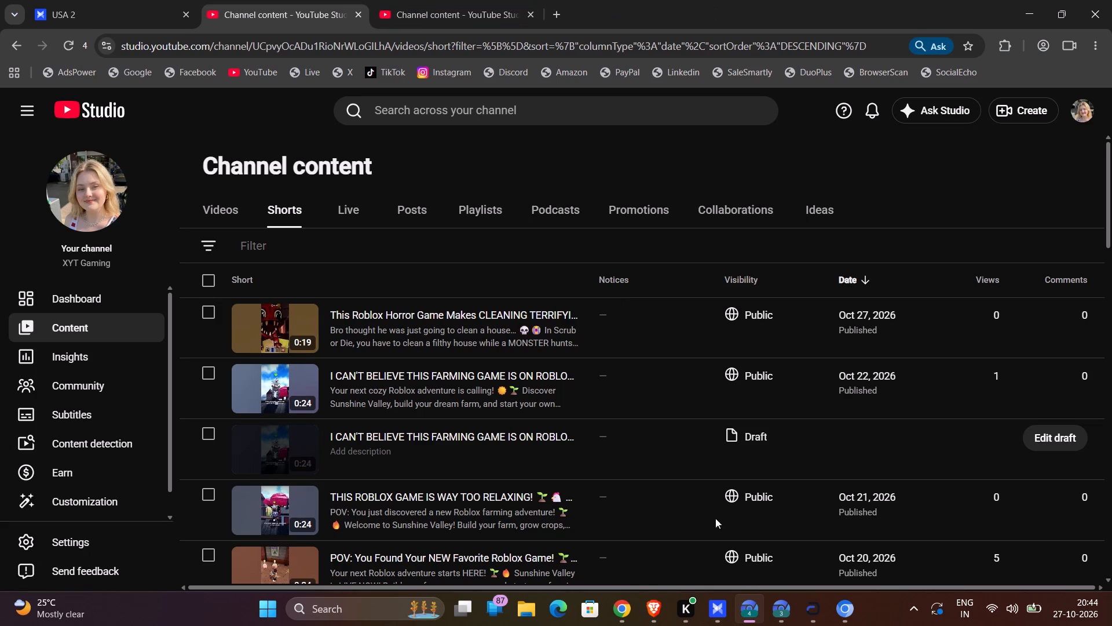
Back in Google Chrome, try to start another Scrub or Die clip submission and choose to join BloxClips's Discord.
left_click(621, 617)
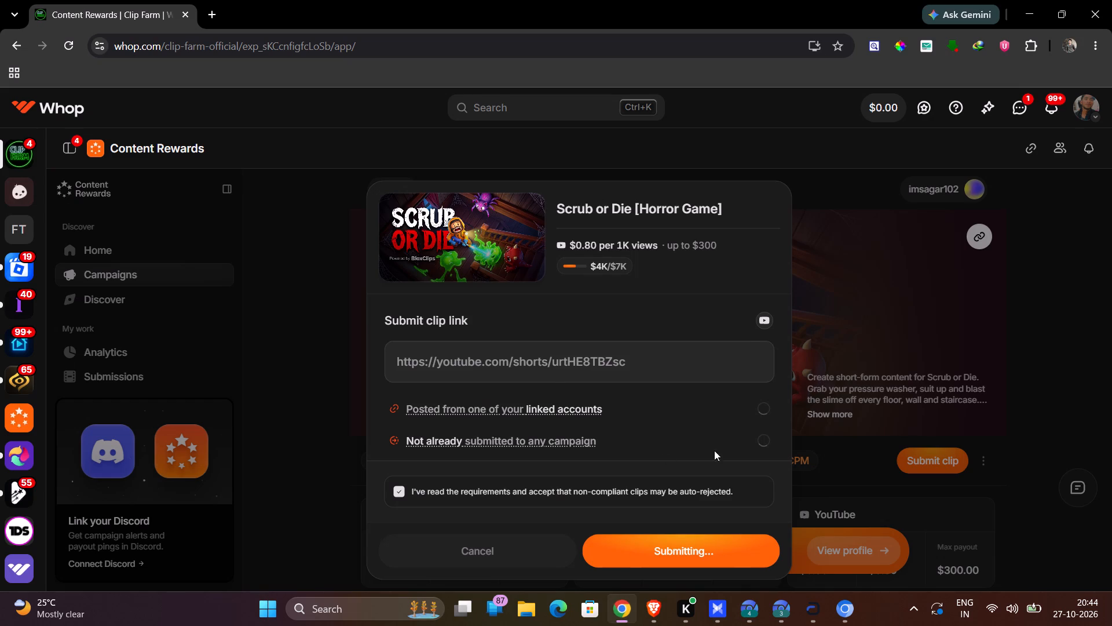
left_click(666, 552)
left_click(952, 468)
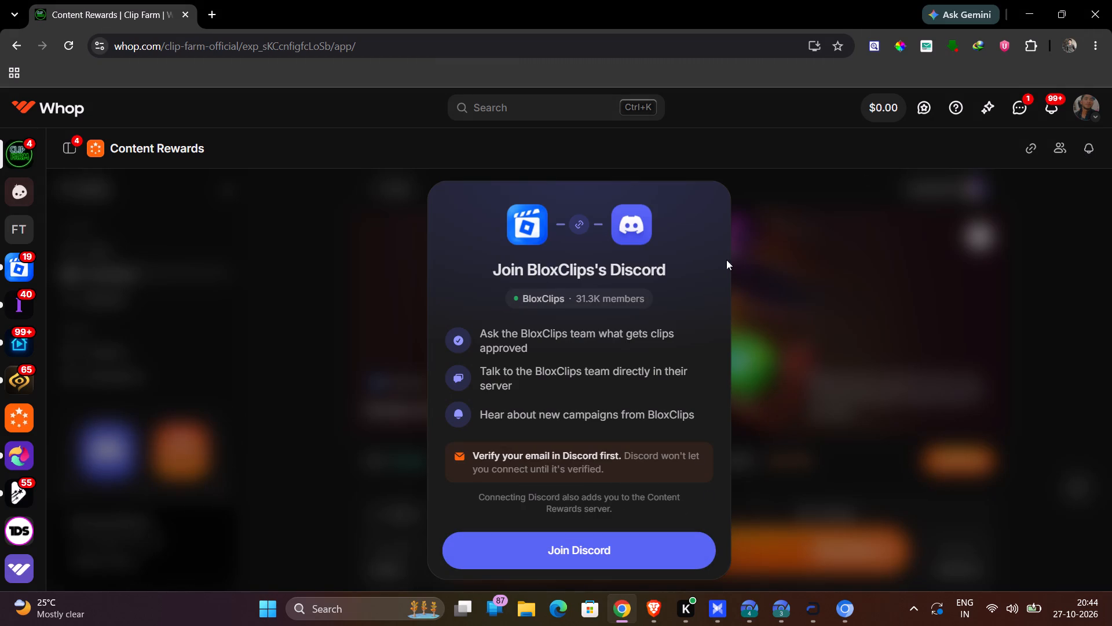
left_click(764, 275)
left_click(601, 554)
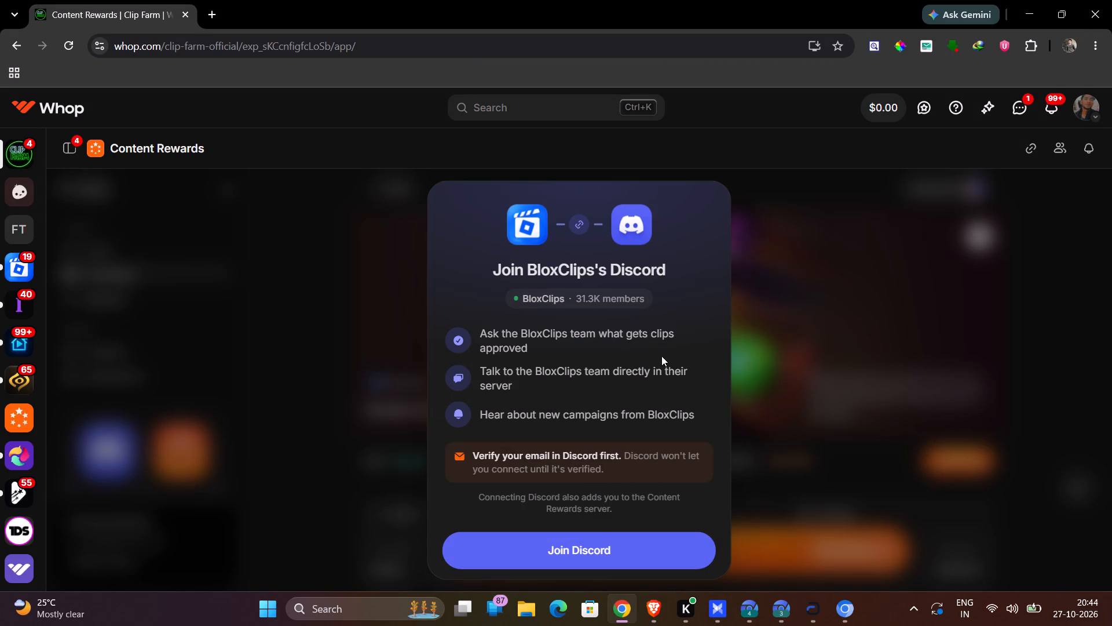
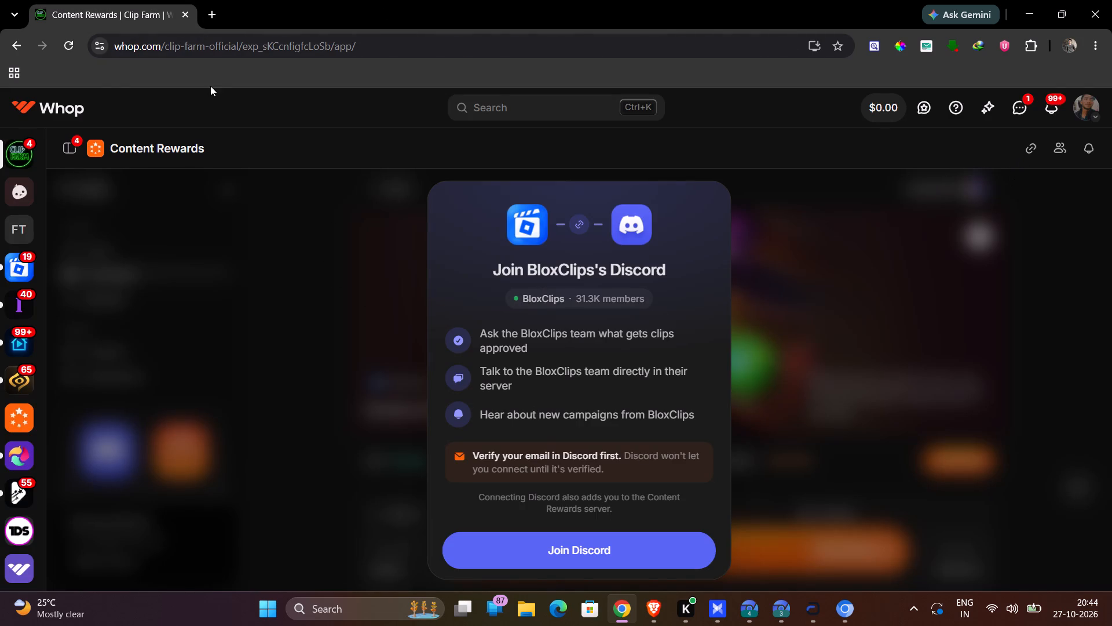
left_click(66, 53)
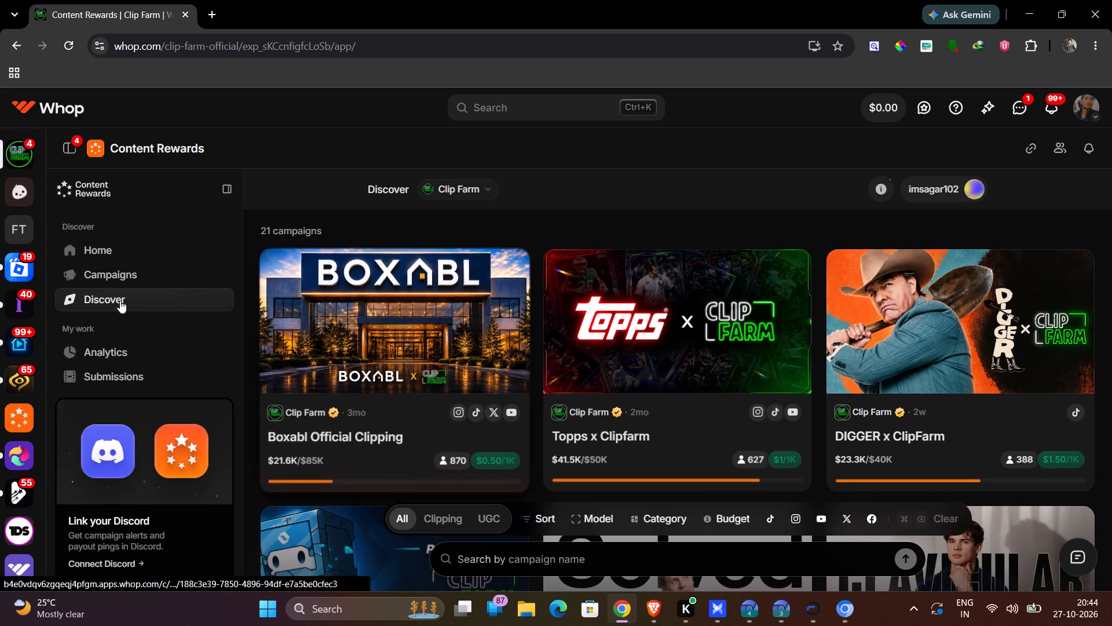
left_click(114, 278)
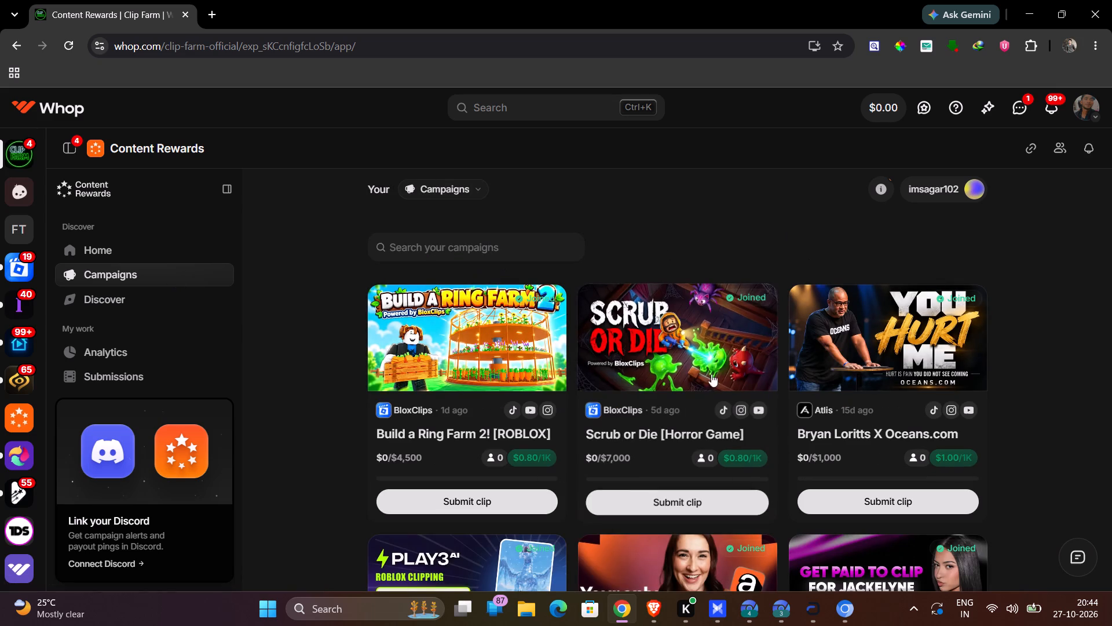
left_click(686, 367)
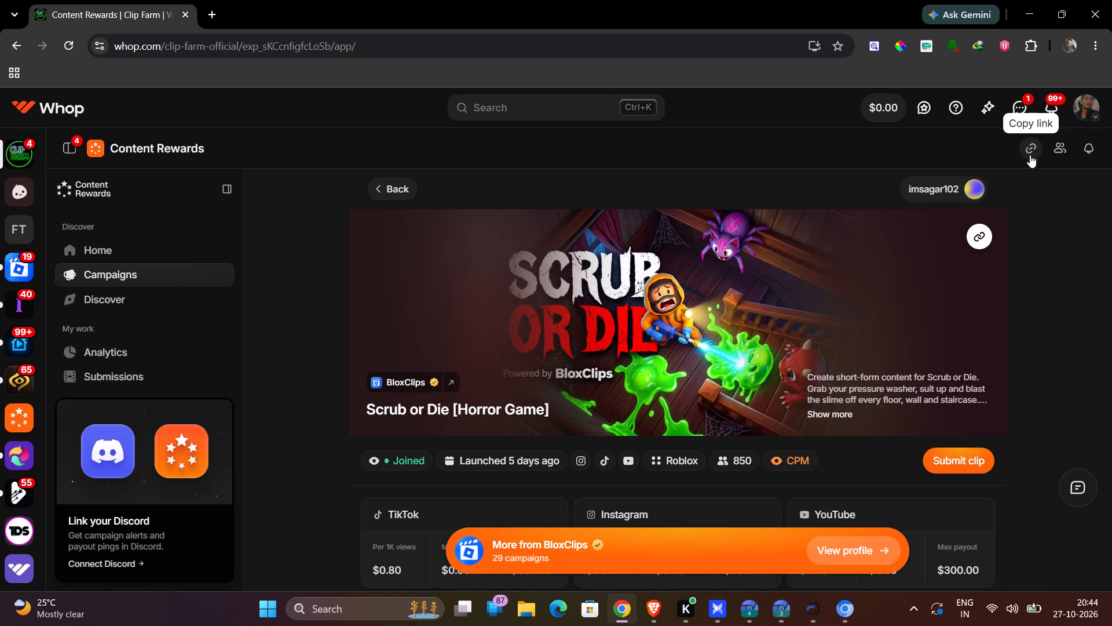
left_click(970, 462)
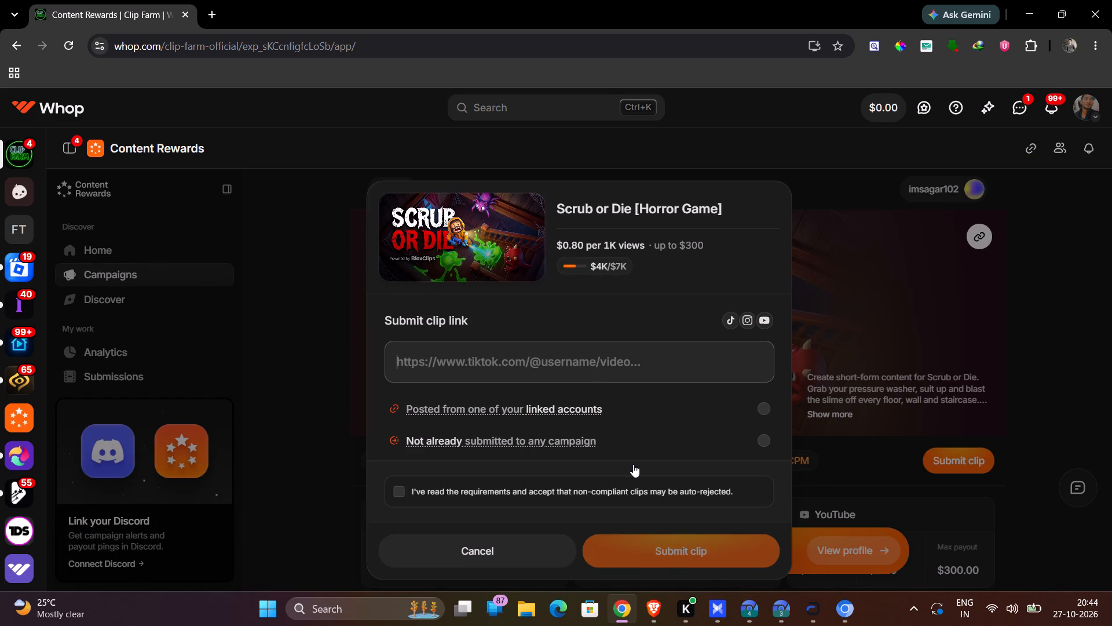
left_click(592, 362)
key("ctrl+v")
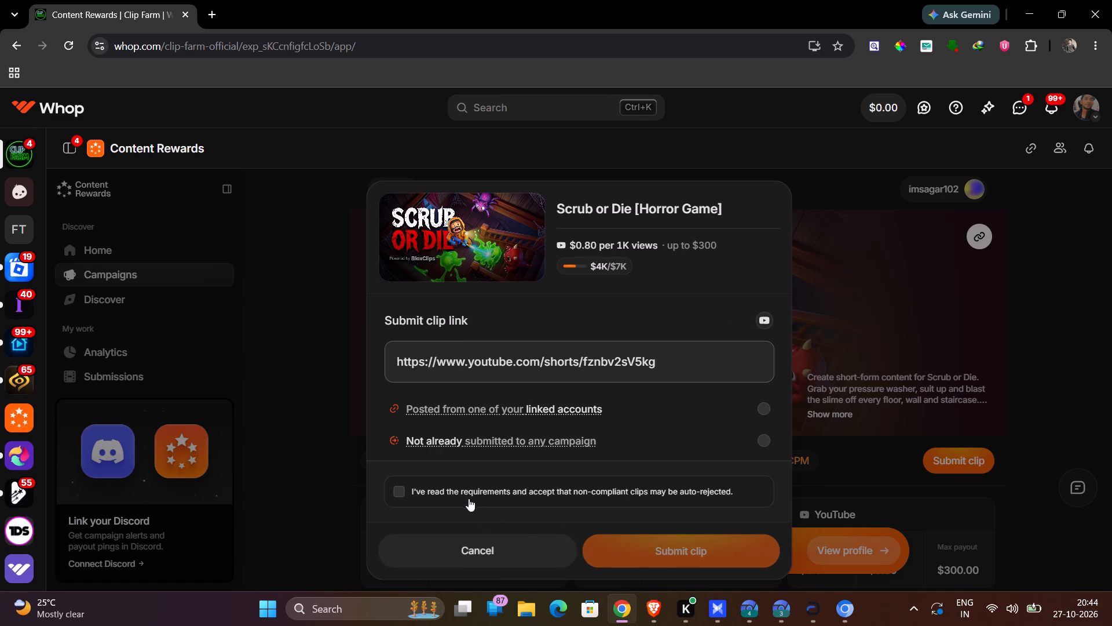
left_click(467, 497)
left_click(678, 544)
Copy the Content Rewards page link, open it in two new tabs, and dismiss the submission confirmation in the original tab.
left_click(1036, 148)
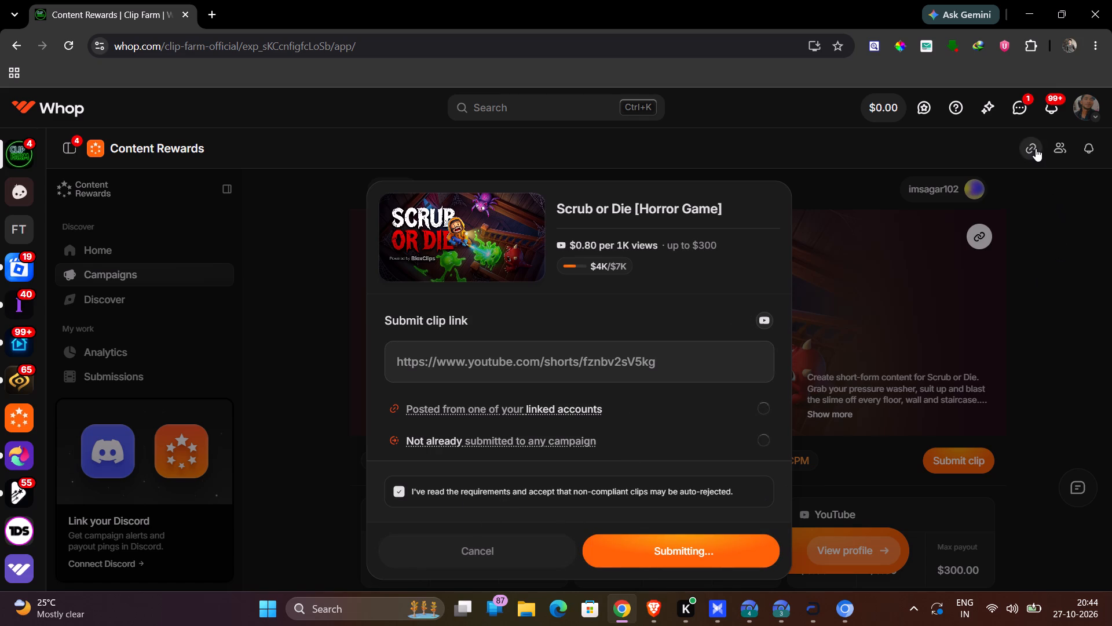
left_click(218, 17)
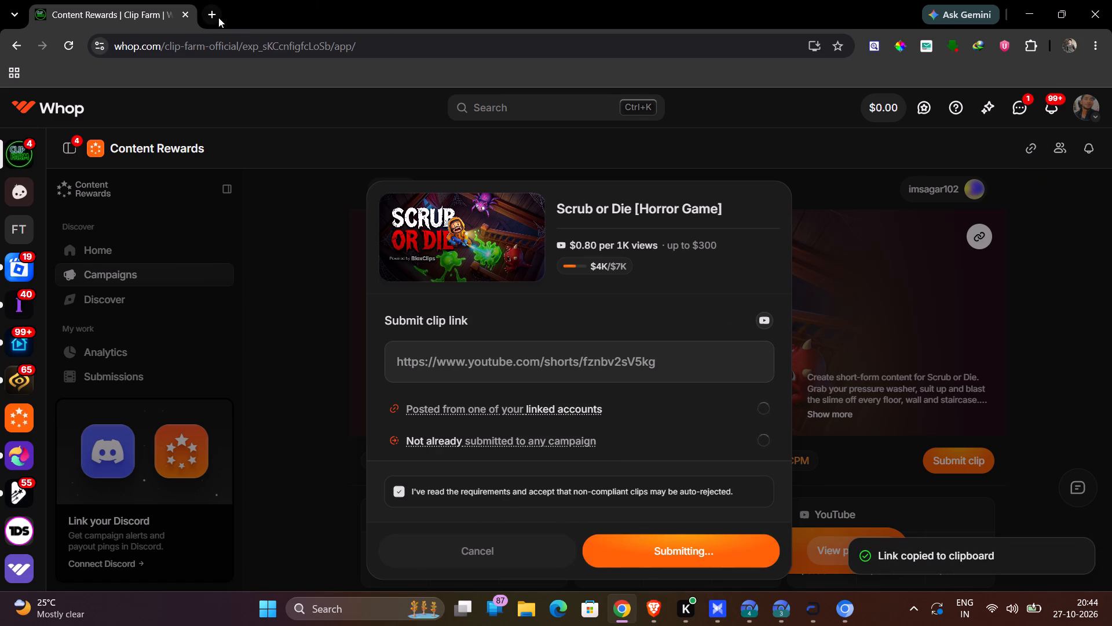
key("ctrl+v")
key("Return")
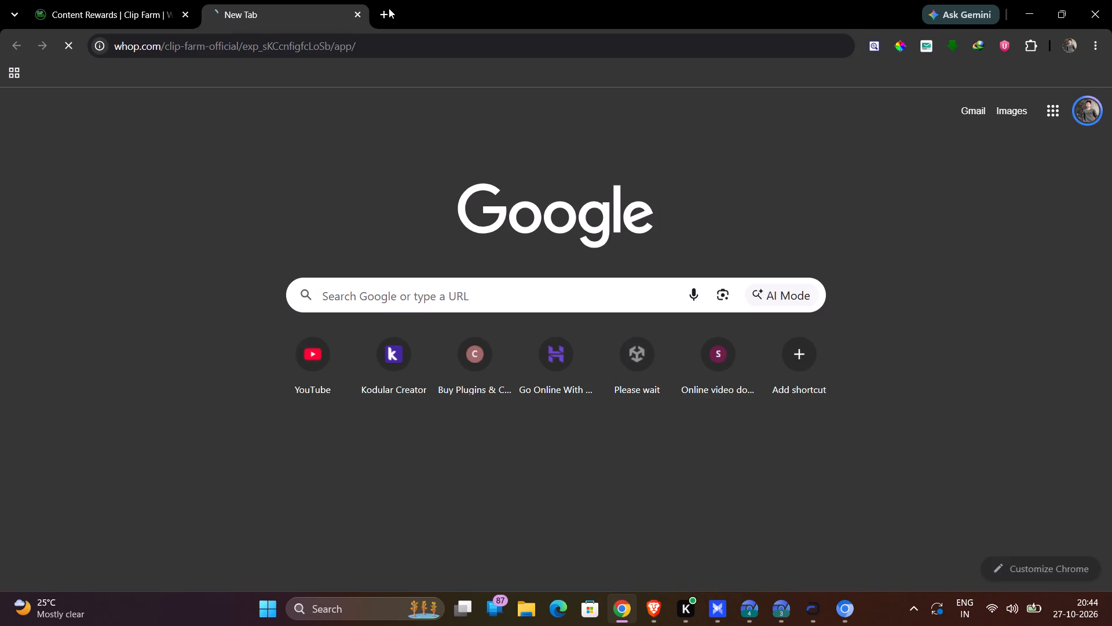
left_click(381, 11)
key("ctrl+v")
key("Return")
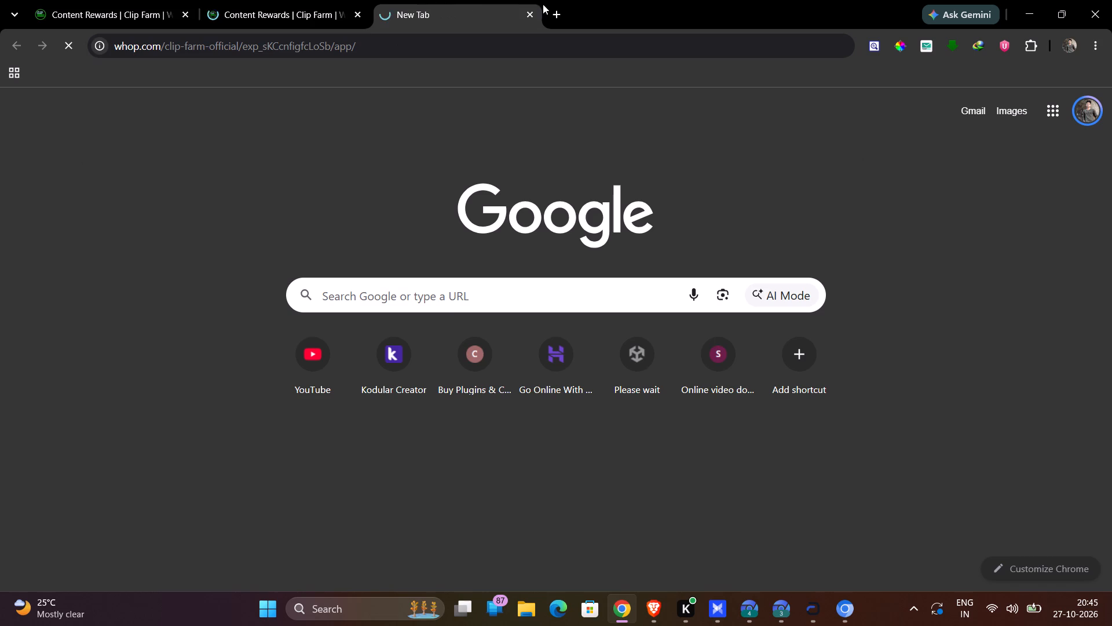
left_click(160, 0)
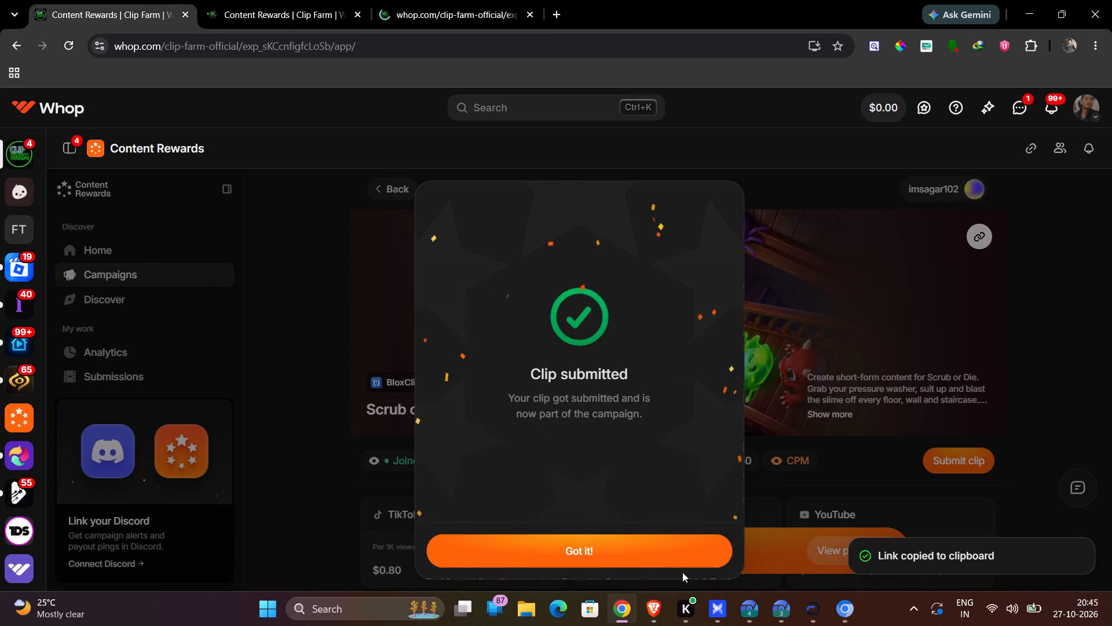
left_click(625, 550)
In SunBrowser's USA 2 profile, load YouTube in place of gaming clipsxz's Studio page and close XYT Gaming's Studio page.
left_click(762, 612)
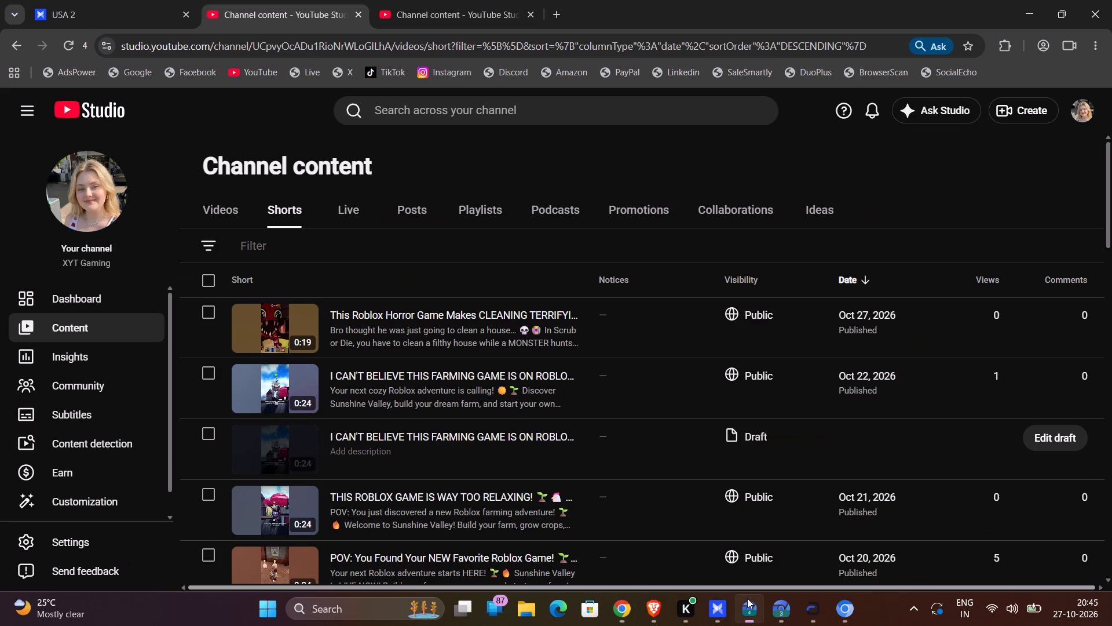
left_click(414, 13)
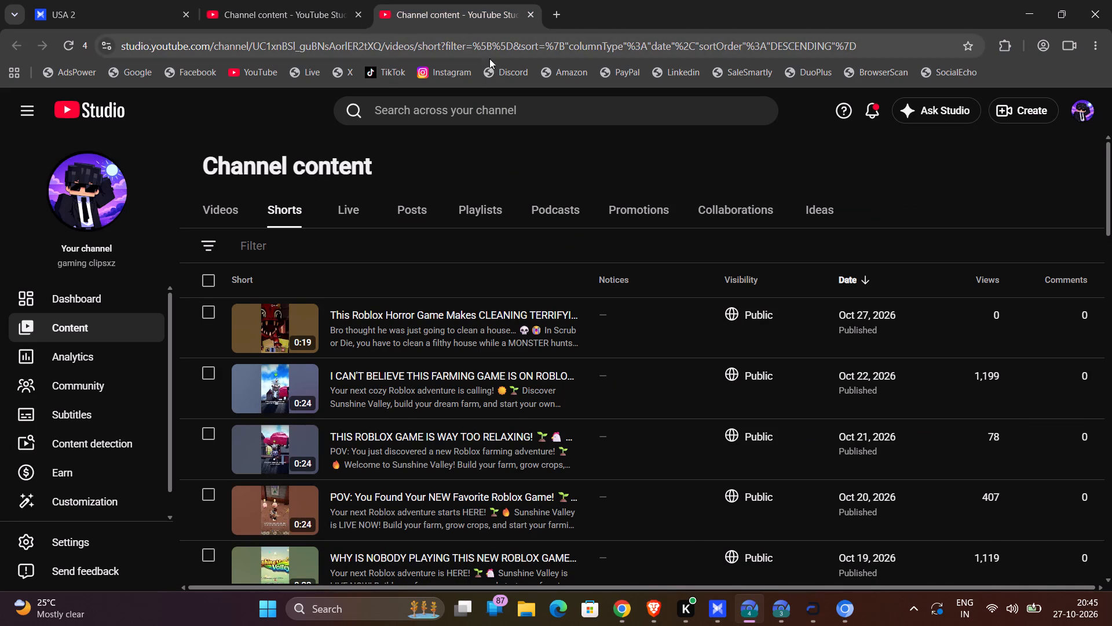
left_click(458, 43)
type("you")
key("Return")
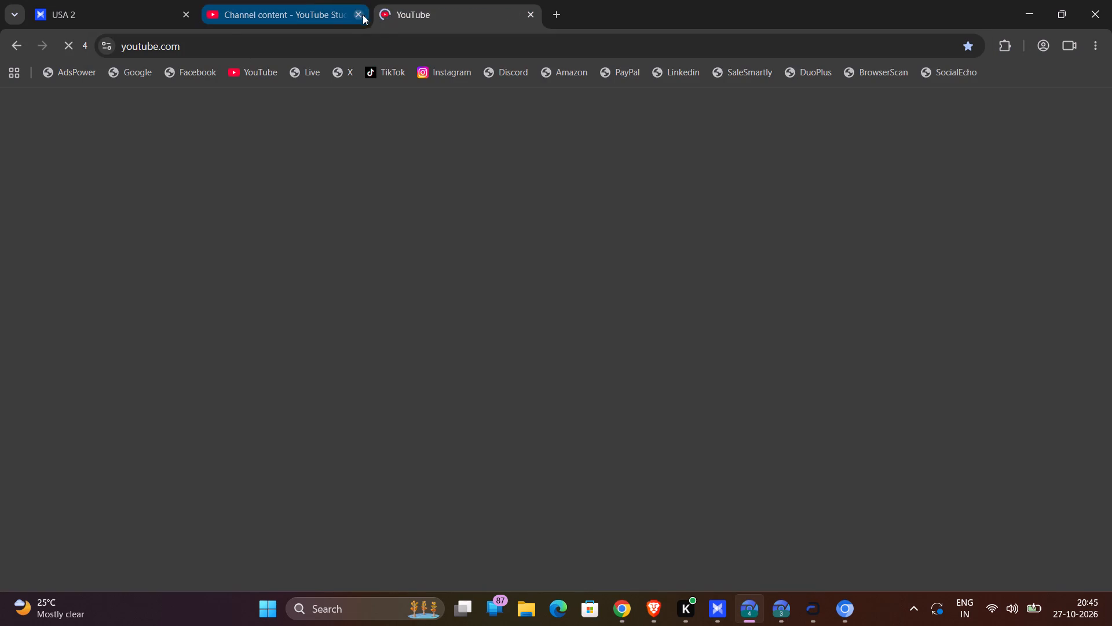
left_click(354, 18)
In SunBrowser's test 1 profile, change ixo Clips' newest Short, "This Roblox Horror Game Makes CLEANING", to Public and publish it.
left_click(780, 621)
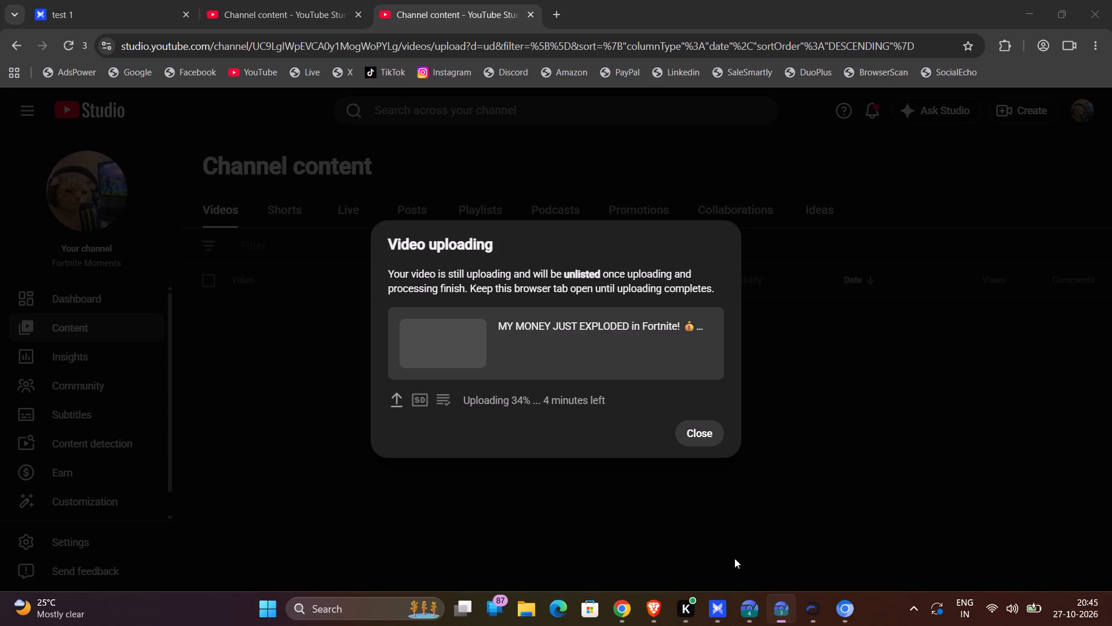
left_click(698, 436)
left_click(267, 0)
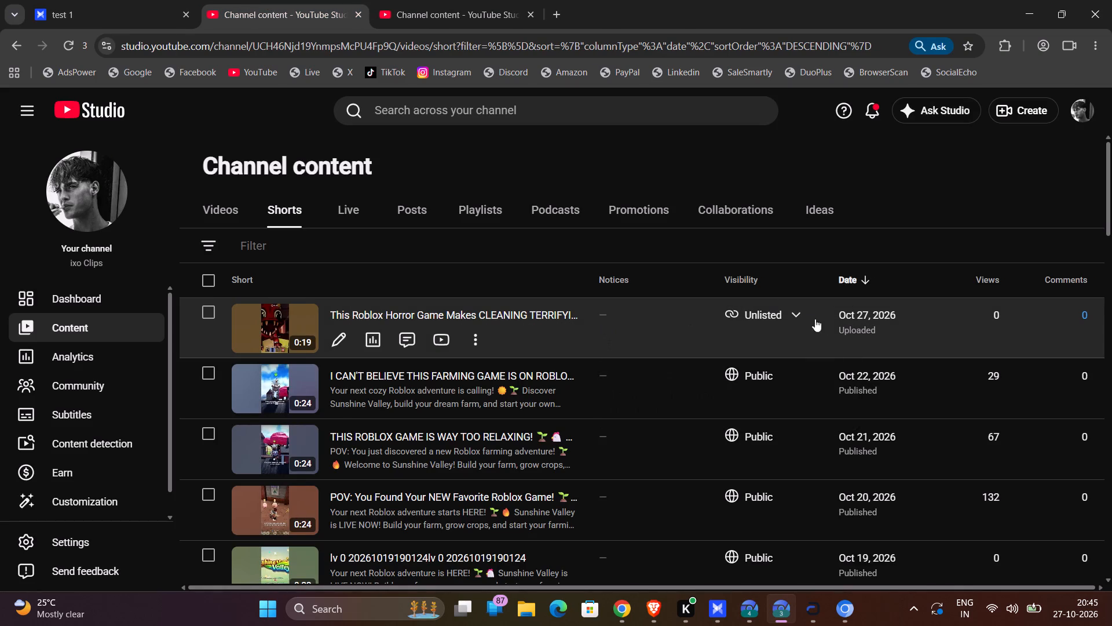
left_click(805, 315)
left_click(726, 414)
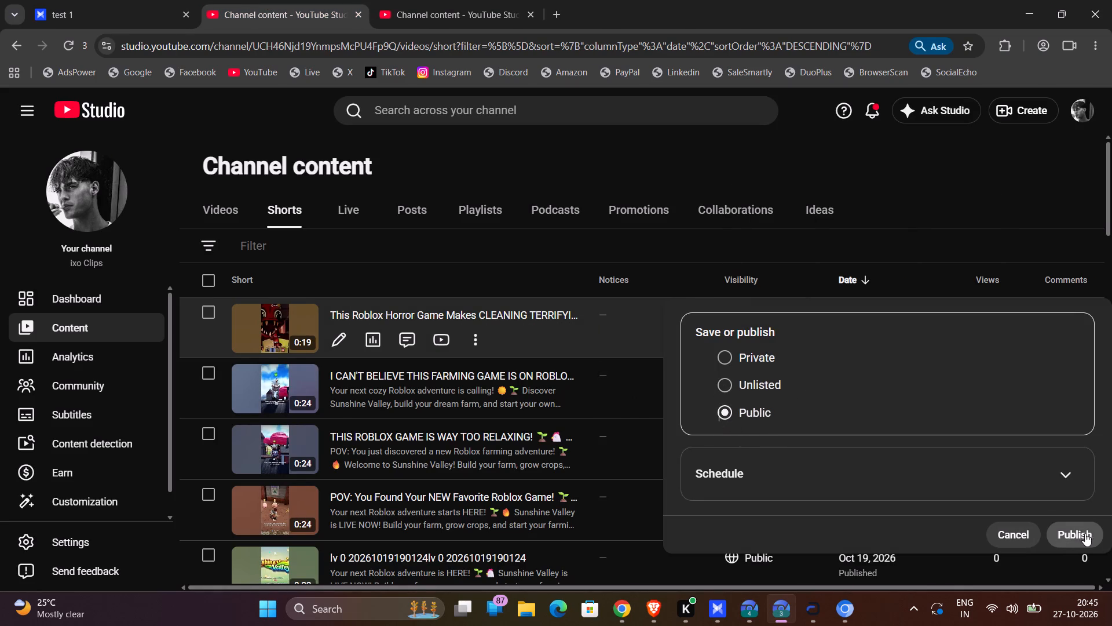
left_click(1073, 530)
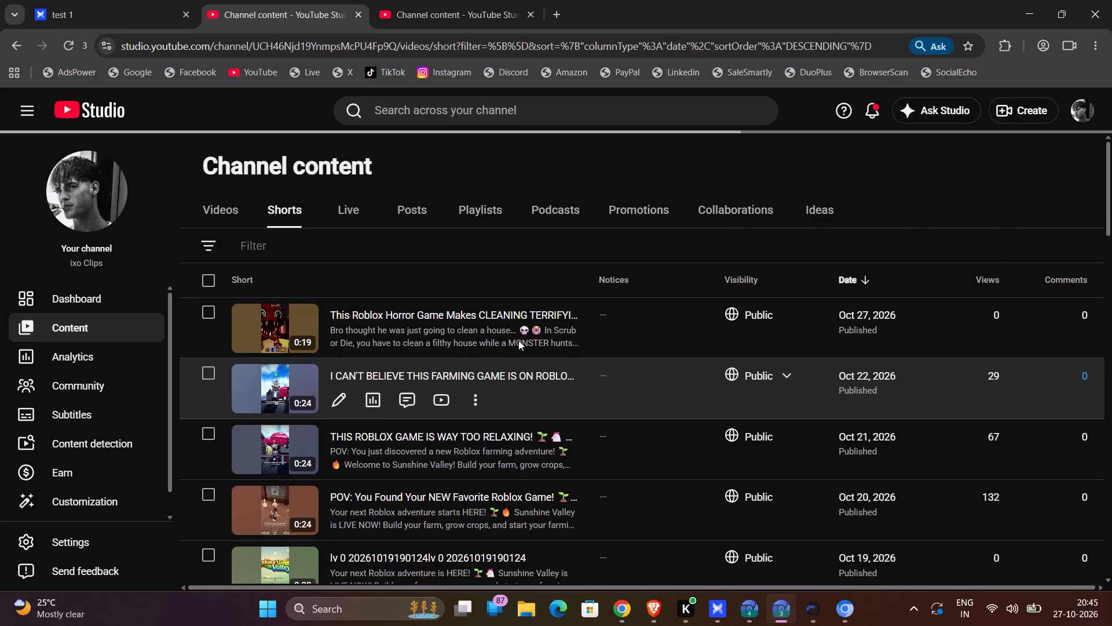
Open ixo Clips' newly published Short on YouTube, copy its link, and close its page and the channel's Studio page.
left_click(434, 346)
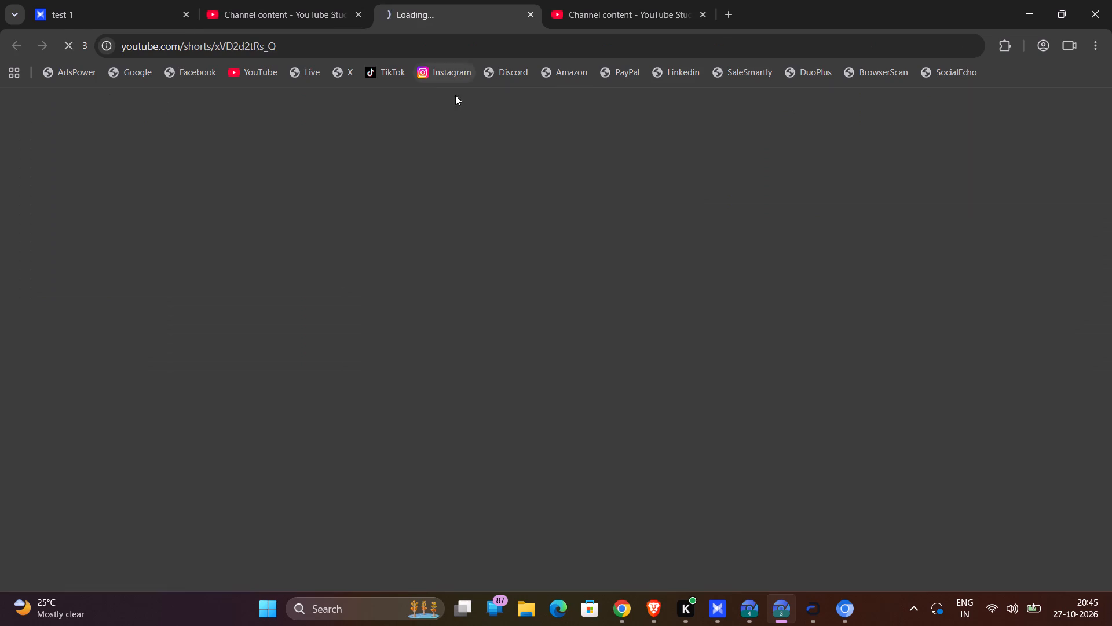
left_click(431, 37)
key("ctrl+c")
left_click(531, 16)
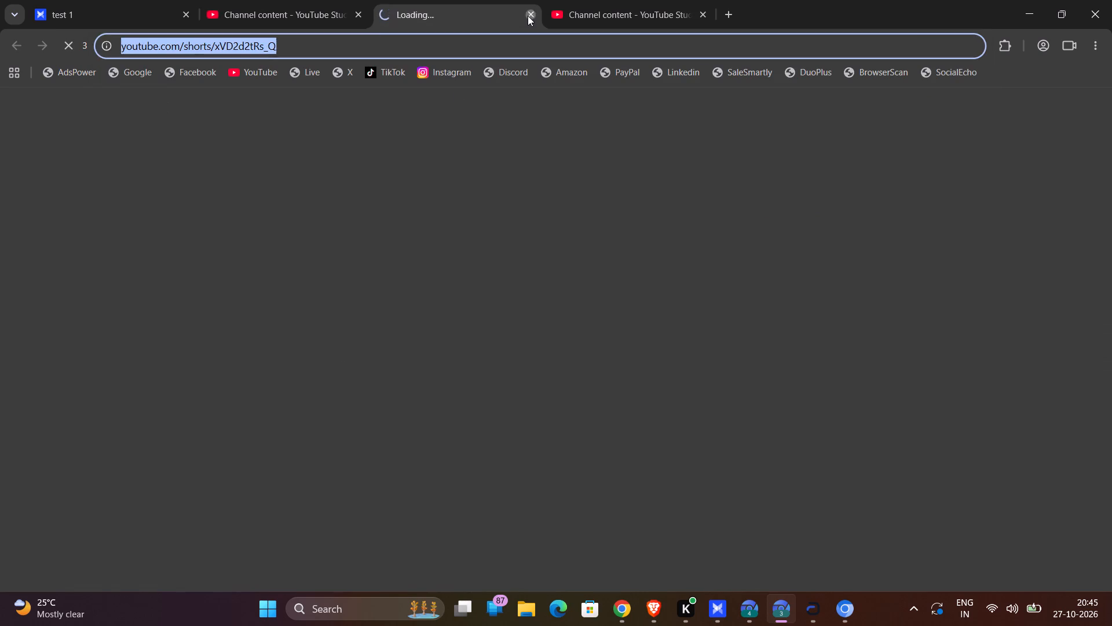
left_click(360, 16)
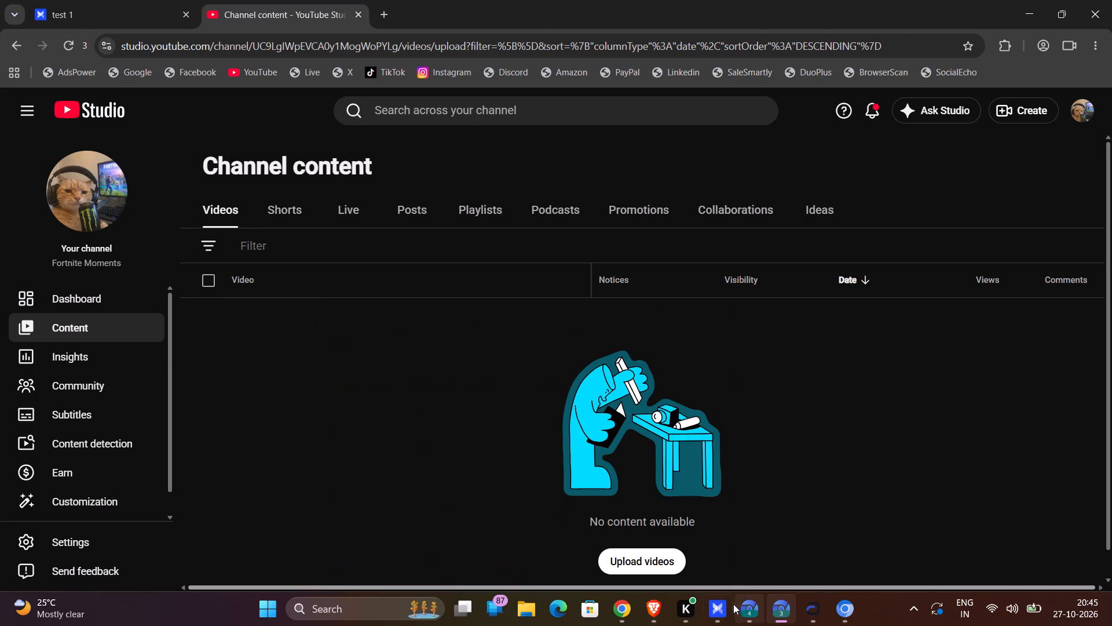
Back in Google Chrome, close the page asking to join BloxClips's Discord and open Campaigns in both remaining Content Rewards tabs.
left_click(622, 612)
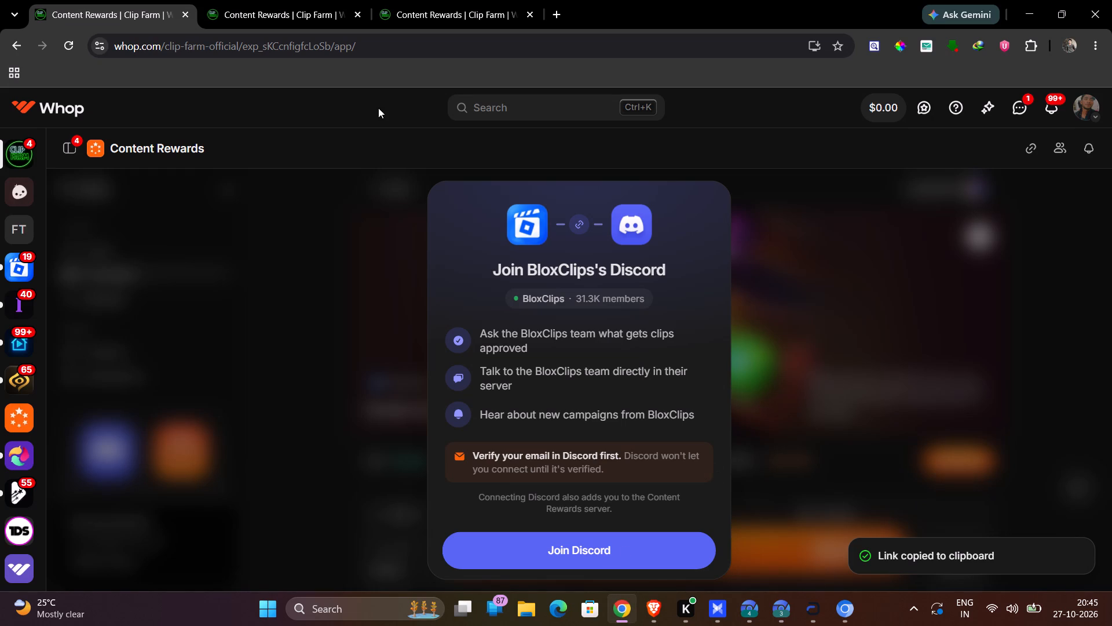
left_click(310, 0)
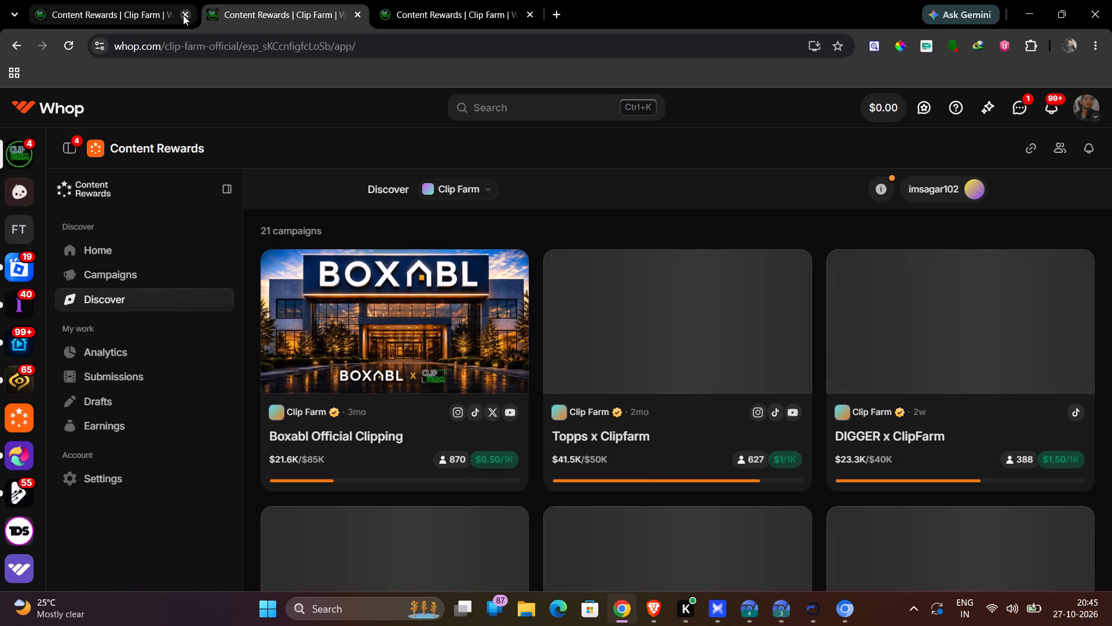
left_click(183, 15)
left_click(122, 272)
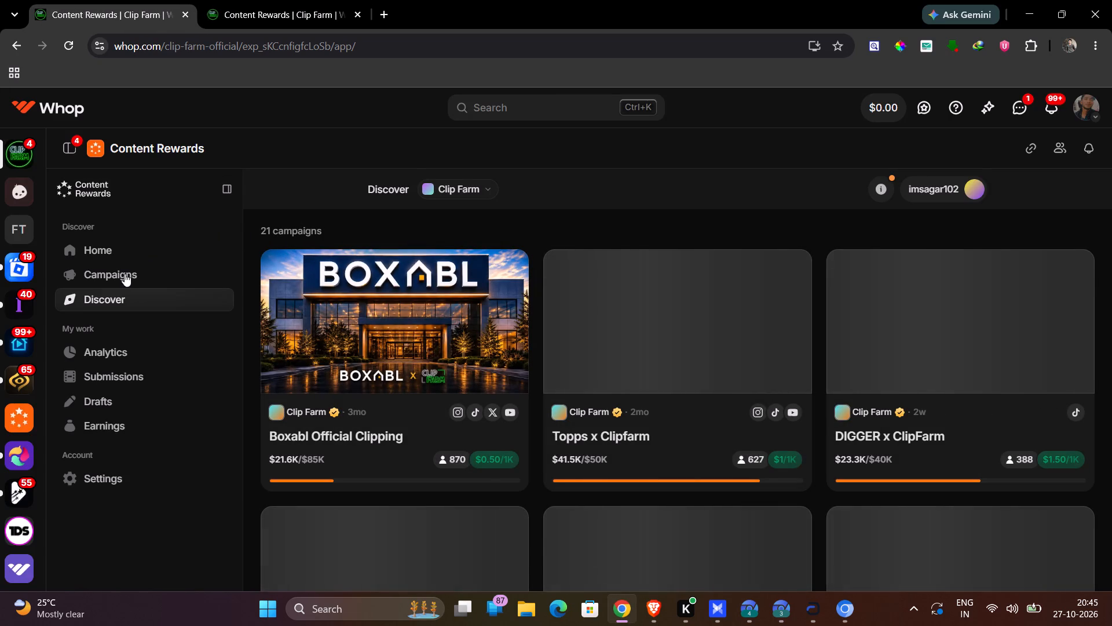
left_click(125, 274)
left_click(242, 0)
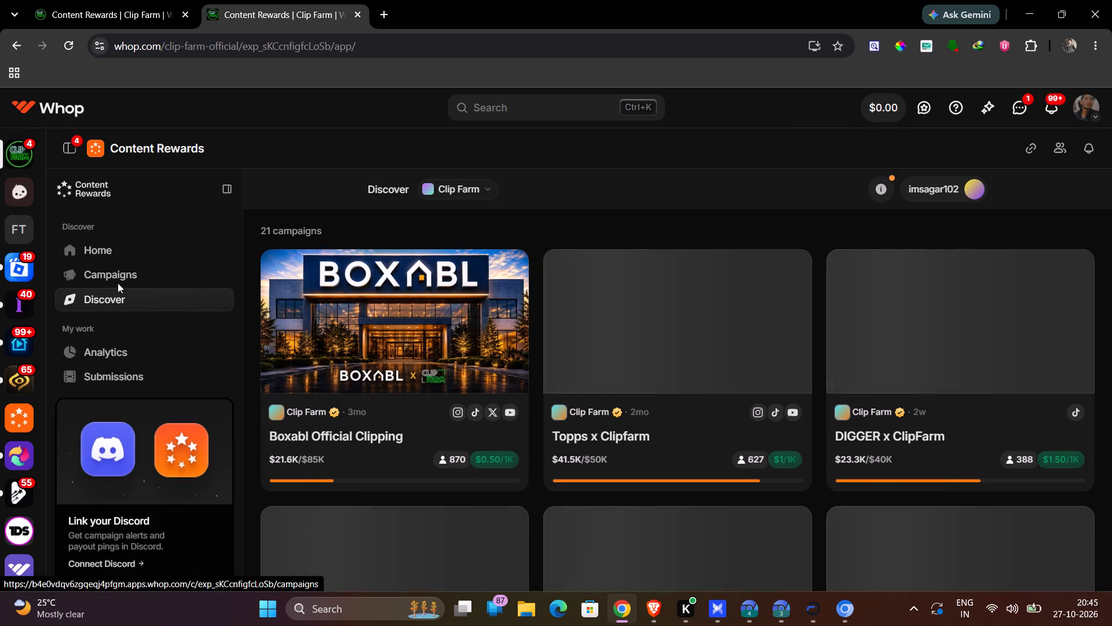
left_click(112, 278)
left_click(112, 278)
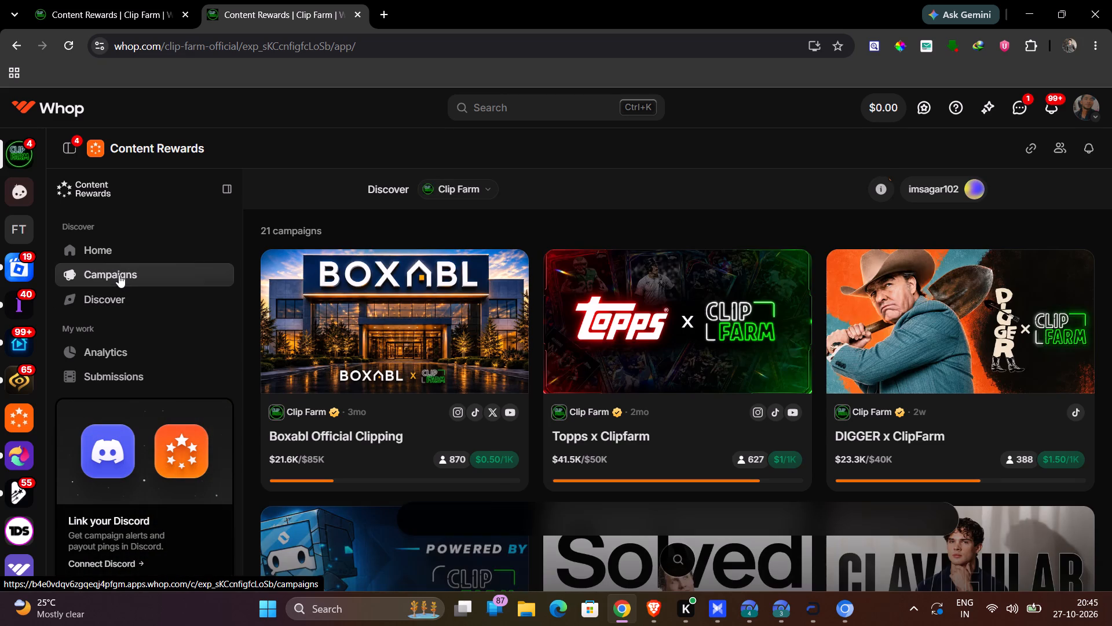
left_click(110, 0)
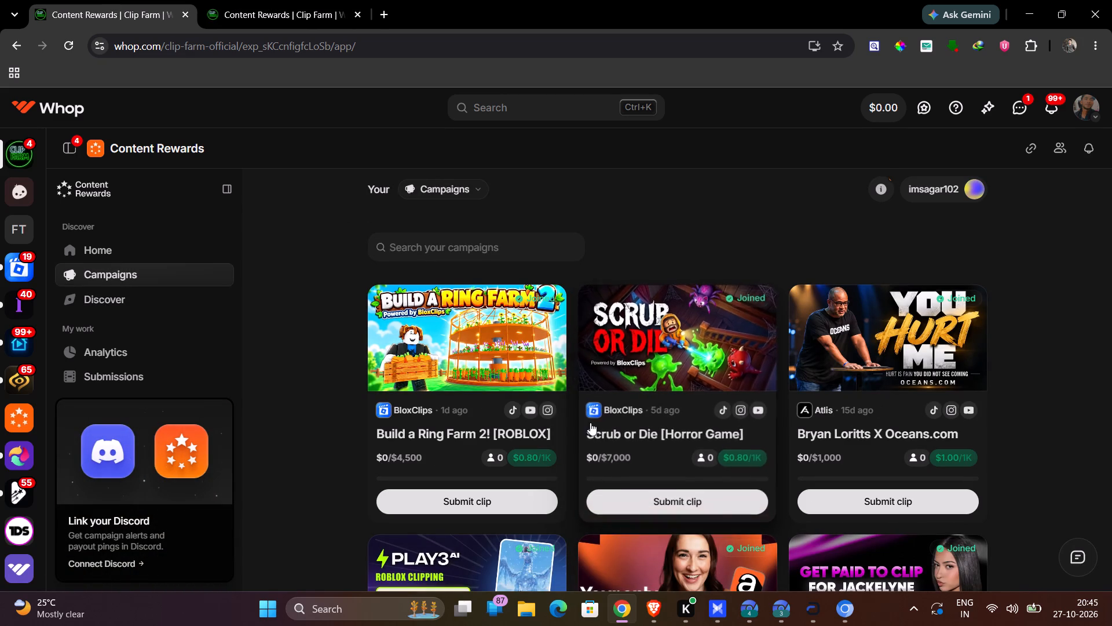
left_click(698, 504)
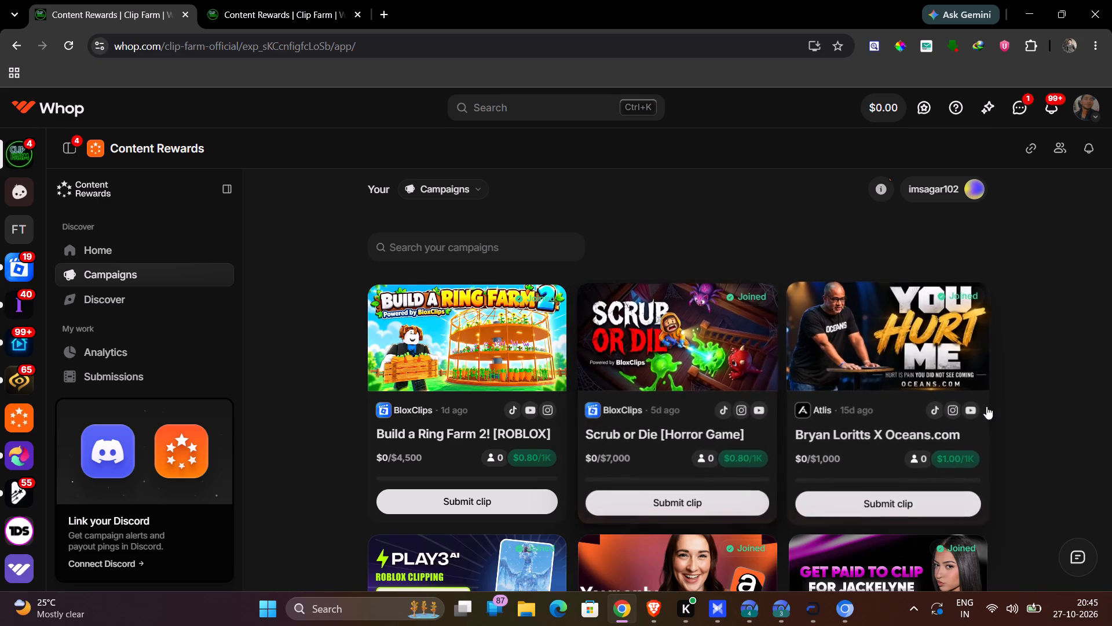
left_click(971, 468)
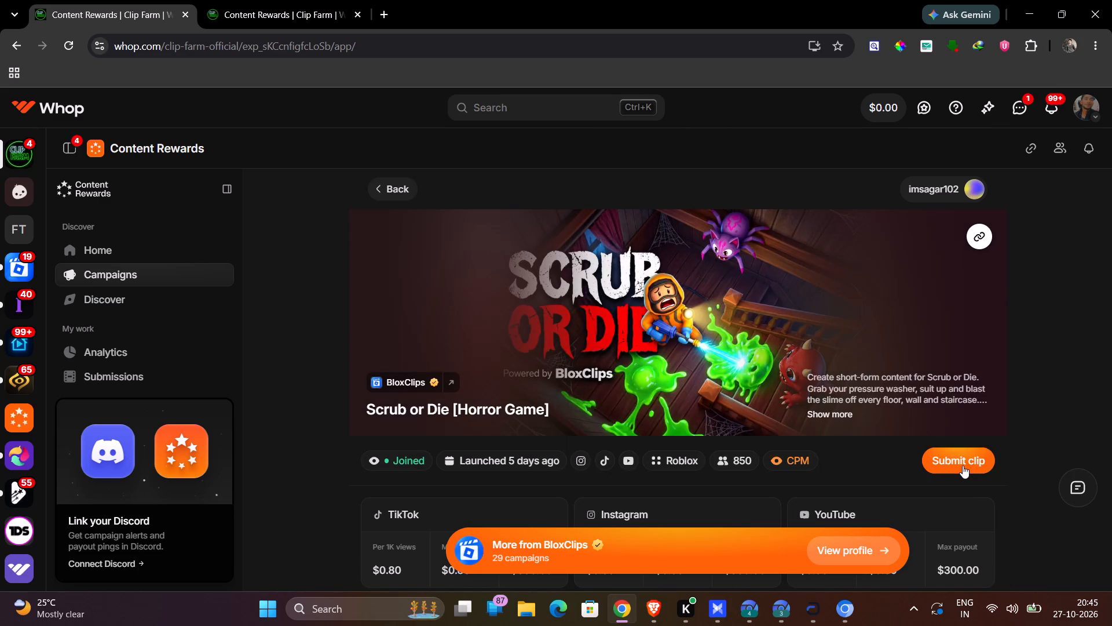
left_click(606, 363)
key("ctrl+v")
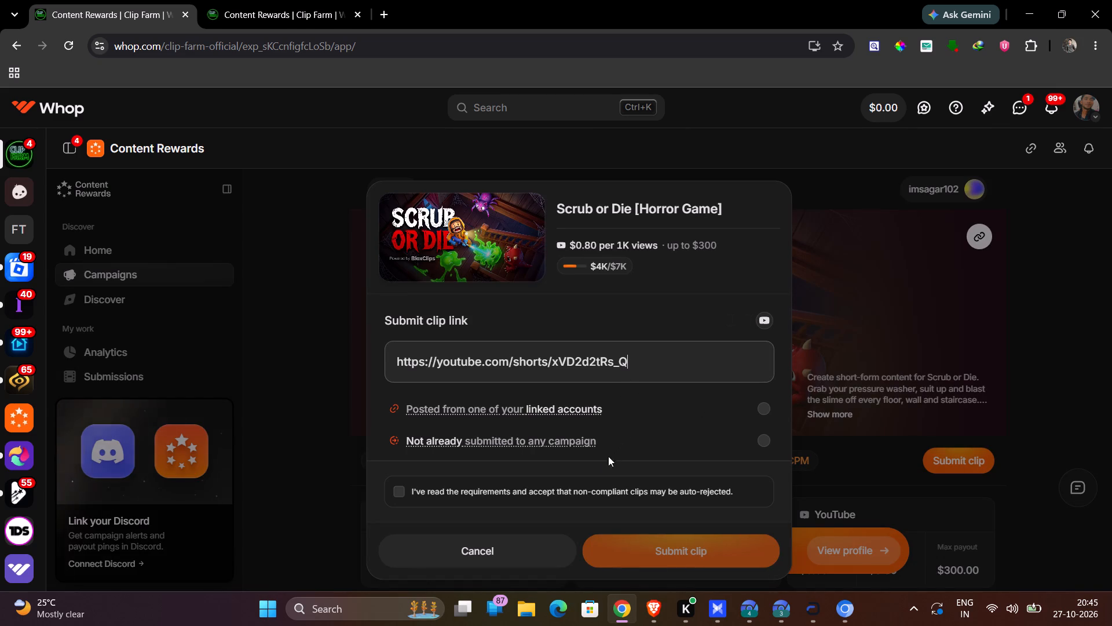
left_click(580, 487)
left_click(708, 547)
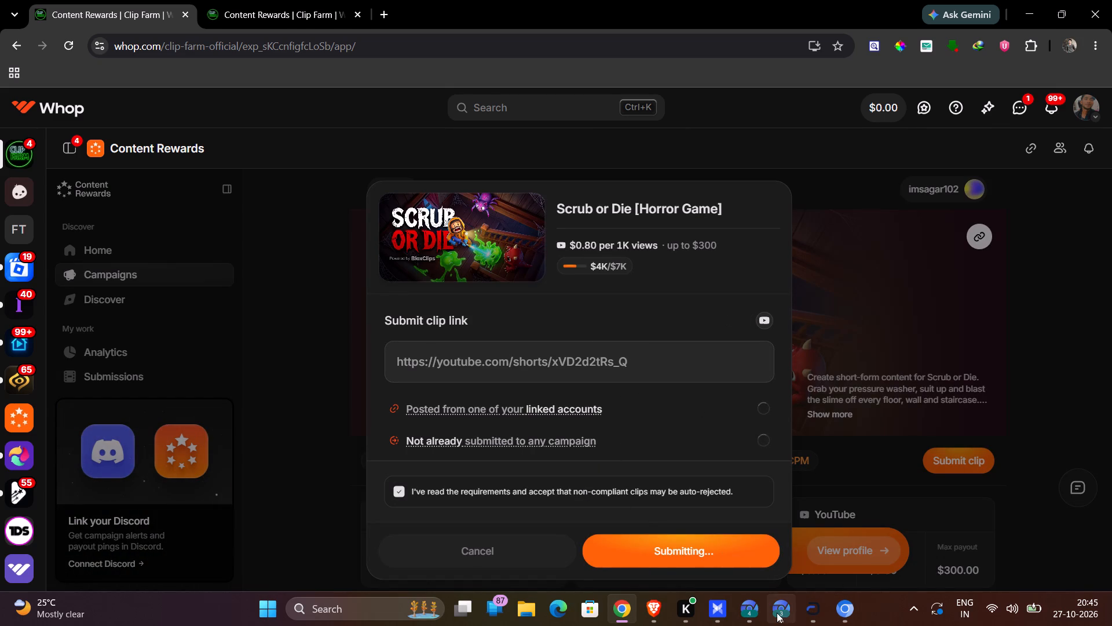
In SunBrowser's Fortnite Moments channel, change the newest Short, "MY MONEY JUST EXPLODED in Fortnite!", to Public and publish it.
left_click(777, 613)
left_click(292, 218)
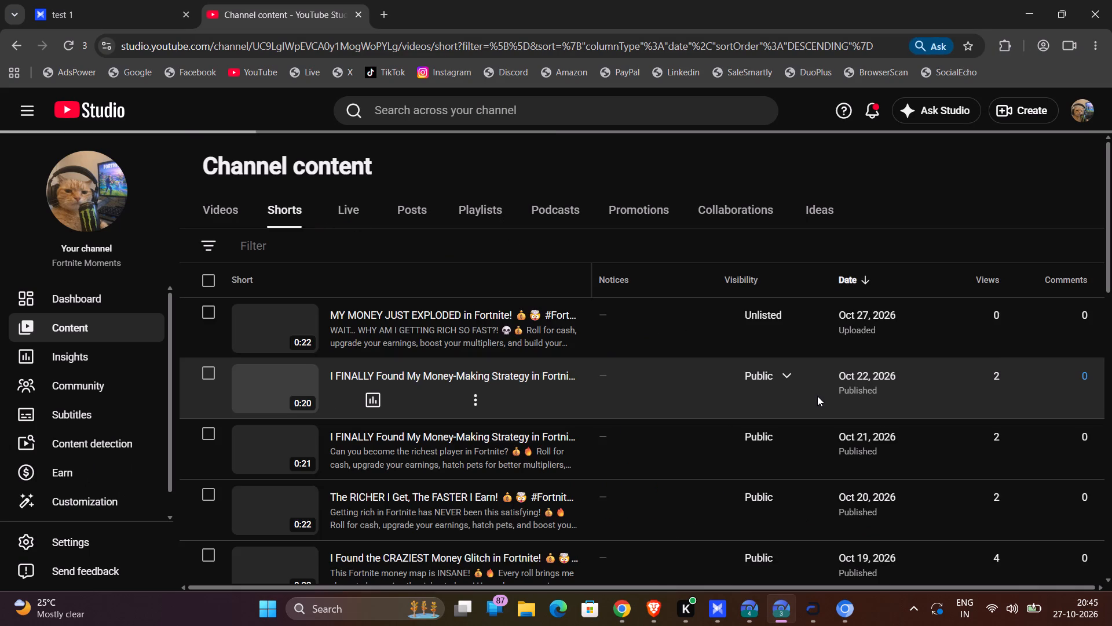
left_click(778, 319)
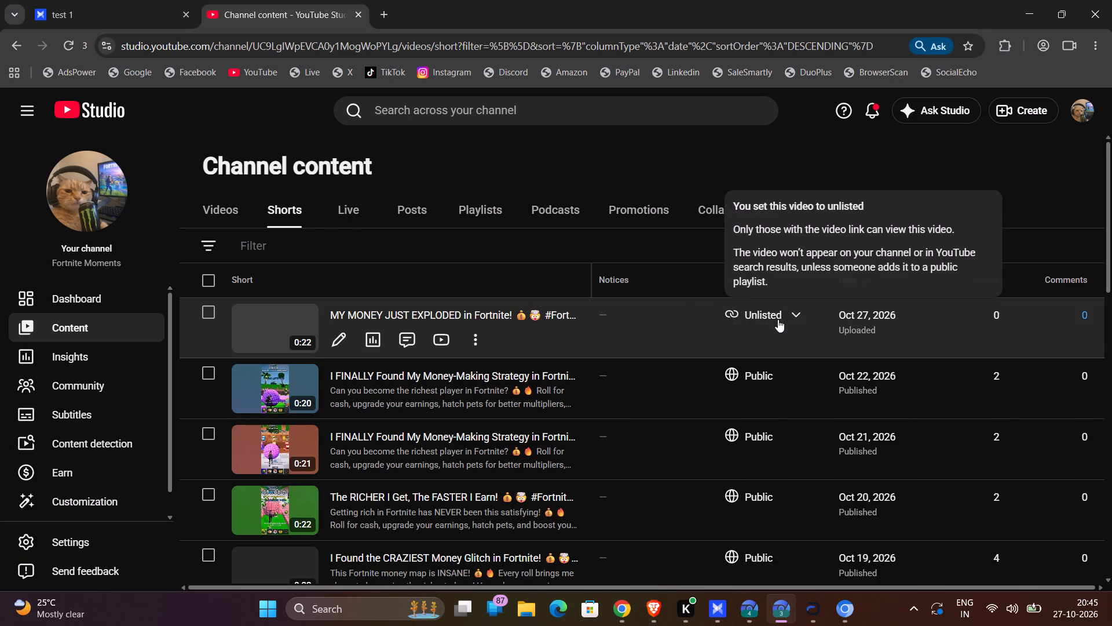
left_click(750, 407)
left_click(1059, 533)
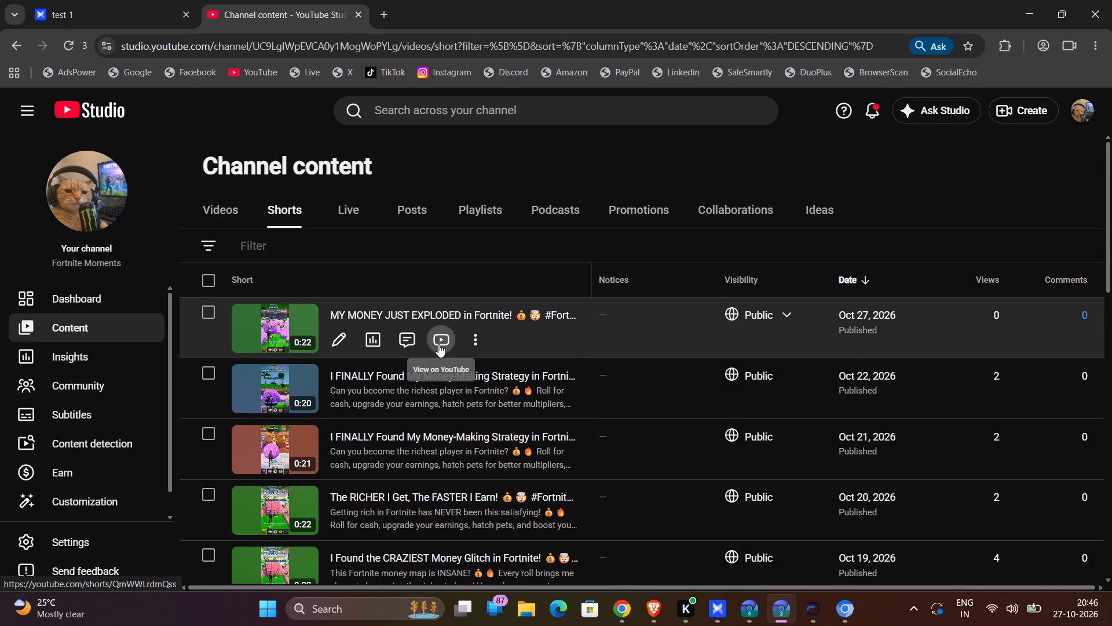
Open the newly published Fortnite Short on YouTube, copy its link and close its page.
left_click(438, 344)
left_click(457, 52)
key("ctrl+c")
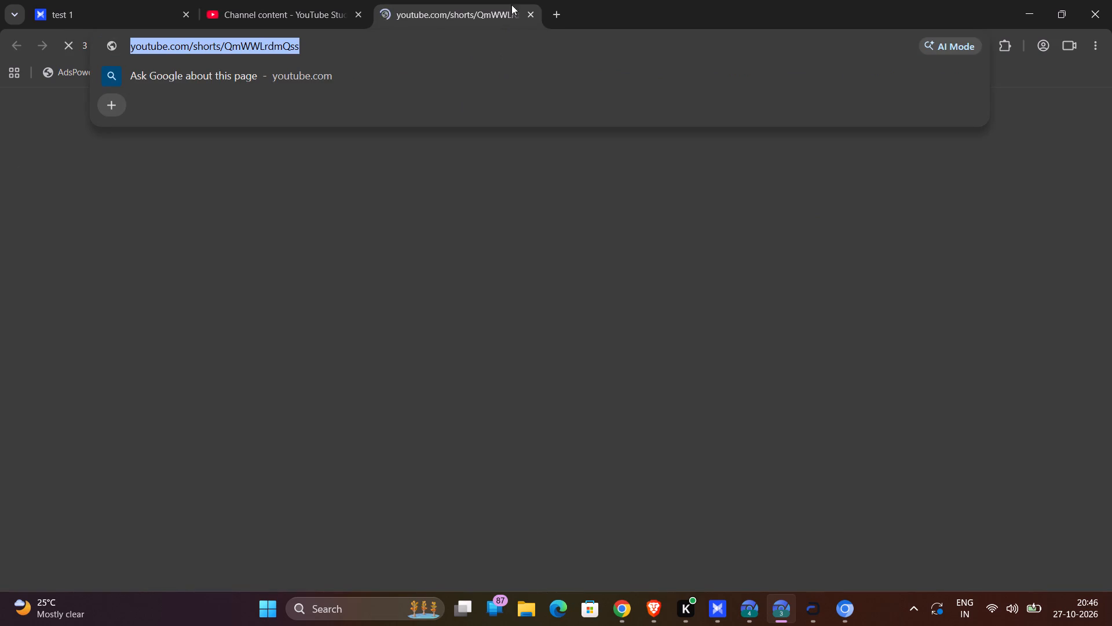
left_click(533, 14)
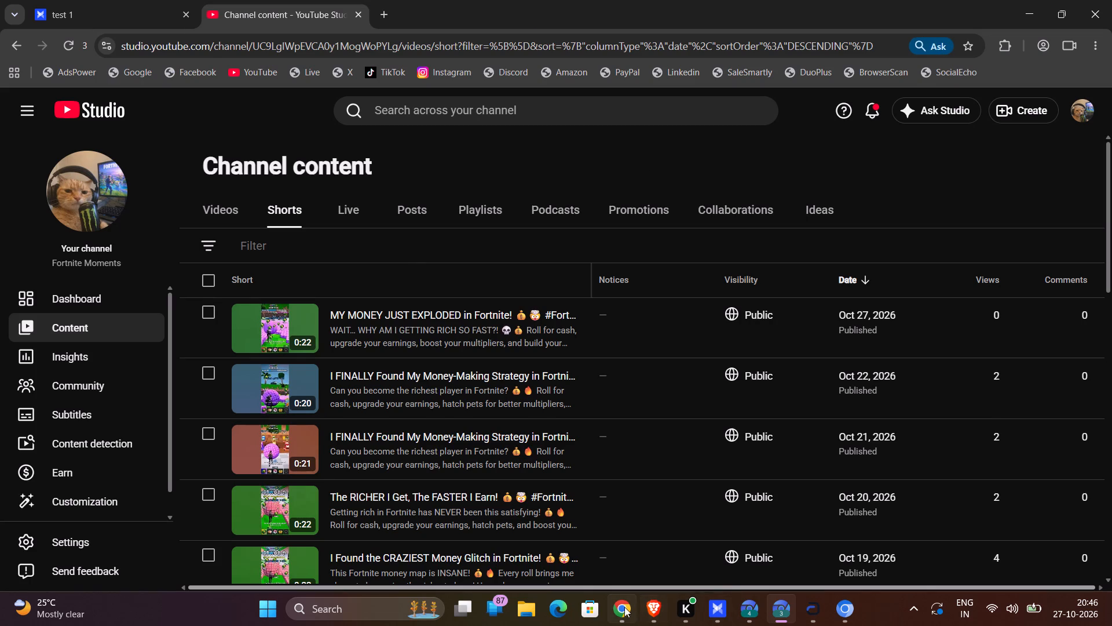
In Google Chrome, close the Scrub or Die campaign tab and open the +1 Money Roll To Get Rich [Fortnite Map] campaign in the other.
left_click(624, 607)
left_click(650, 550)
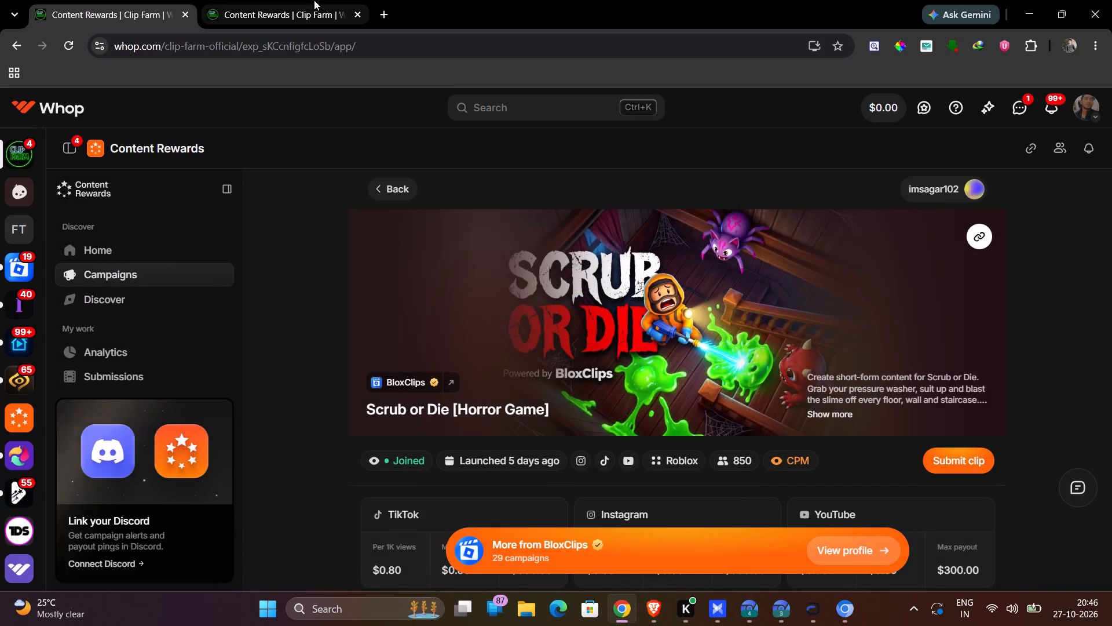
left_click(292, 17)
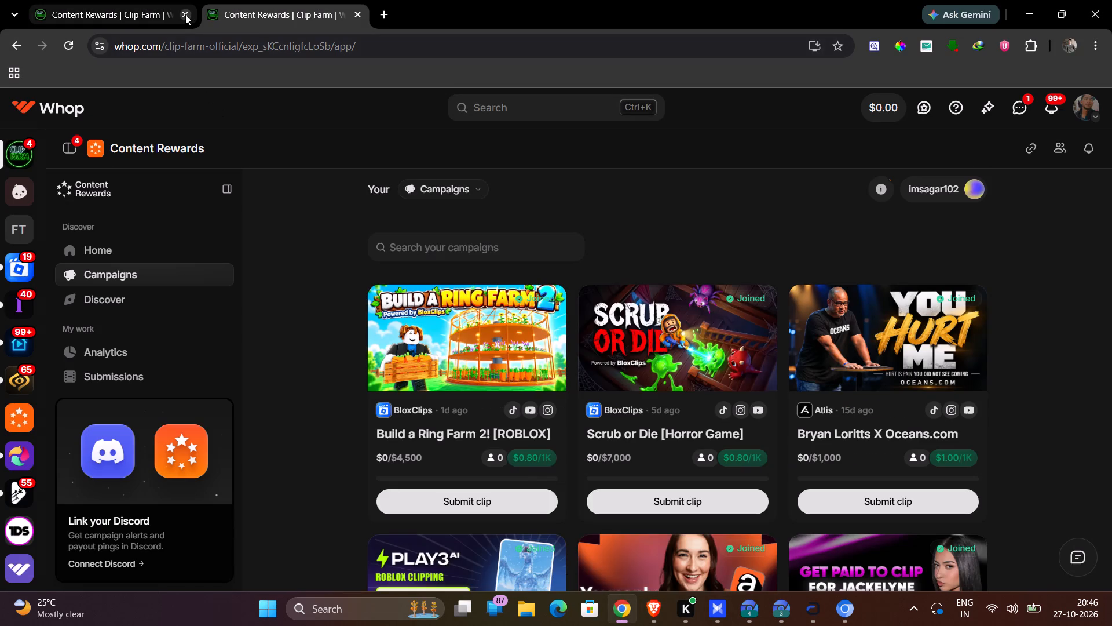
left_click(185, 15)
scroll(941, 385, "down", 3)
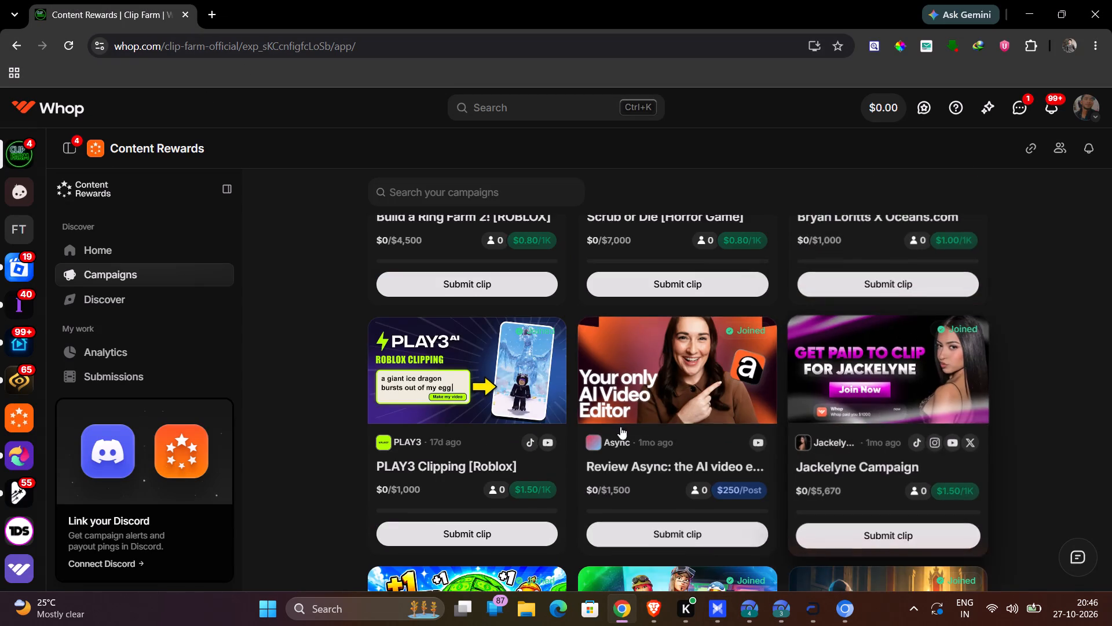
scroll(509, 375, "down", 6)
left_click(500, 348)
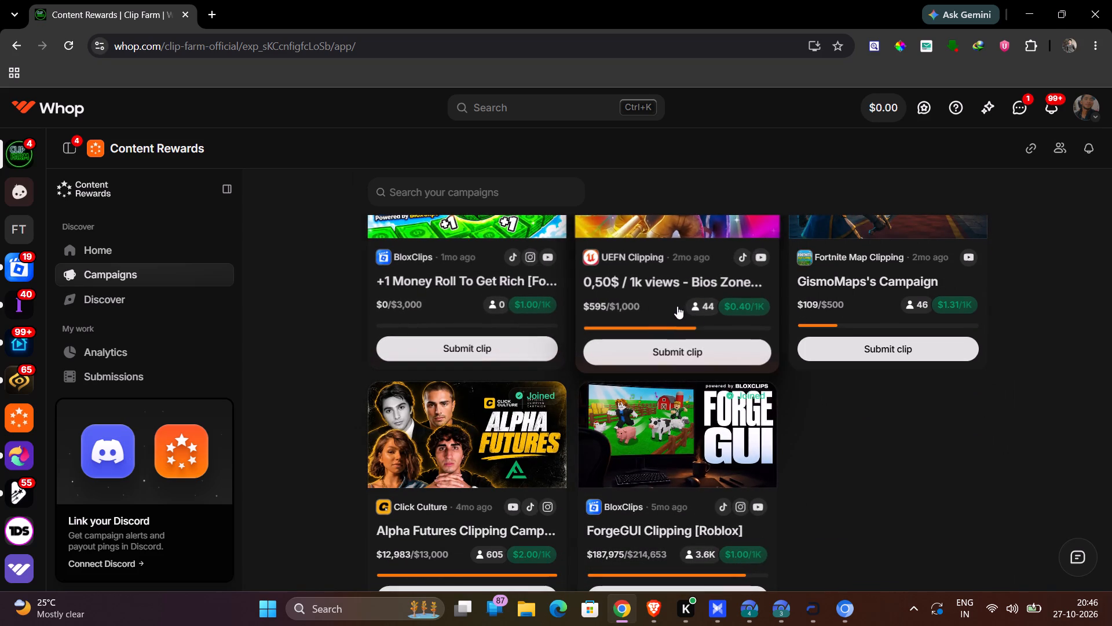
scroll(824, 298, "down", 3)
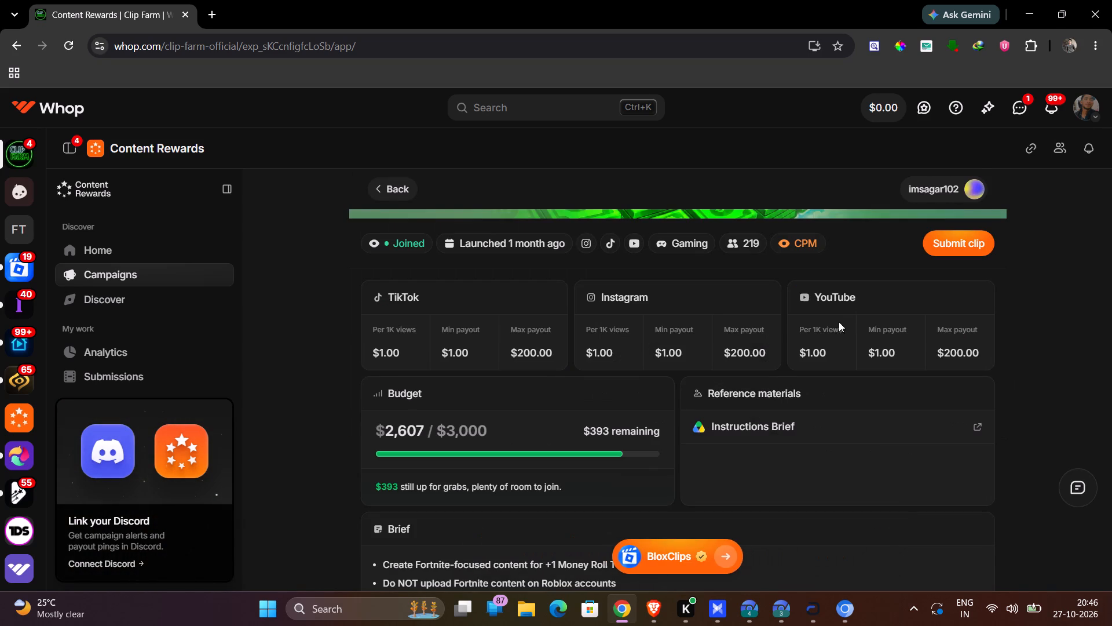
scroll(994, 392, "up", 2)
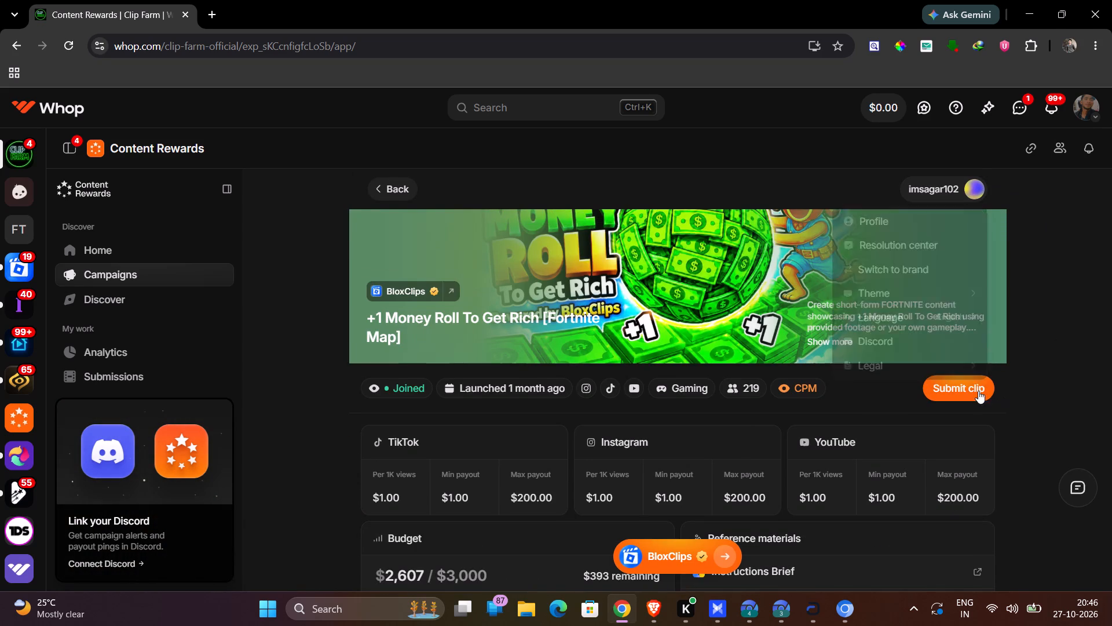
left_click(967, 384)
left_click(593, 367)
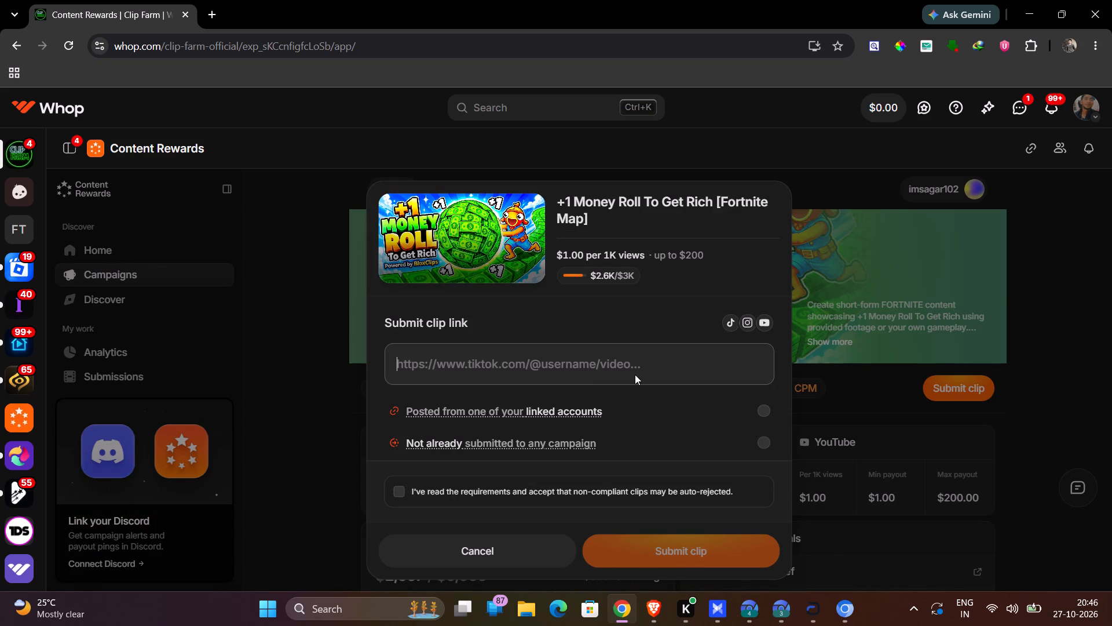
key("ctrl+v")
left_click(539, 492)
left_click(677, 546)
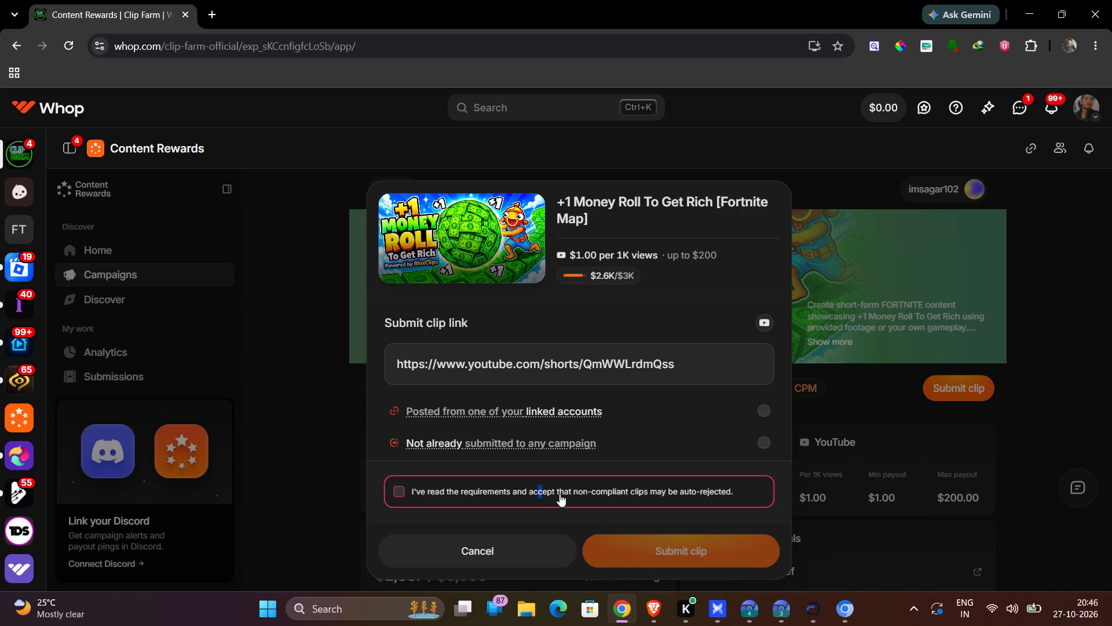
left_click(541, 485)
left_click(696, 556)
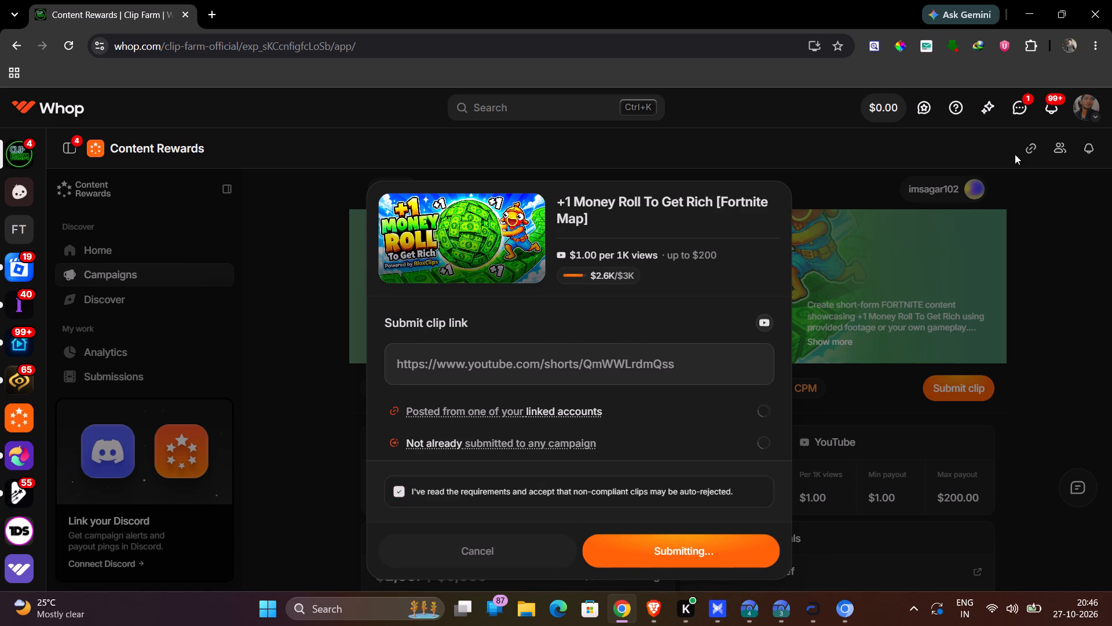
Copy the Content Rewards page link and open it in two new browser tabs.
left_click(1025, 154)
left_click(214, 15)
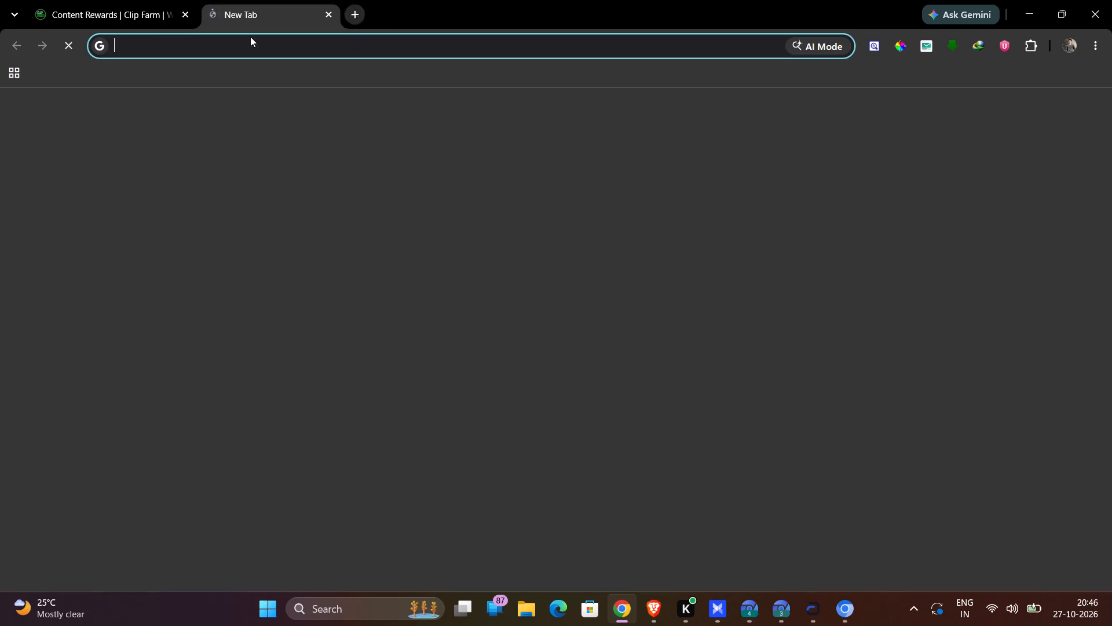
key("ctrl+v")
key("Return")
left_click(379, 21)
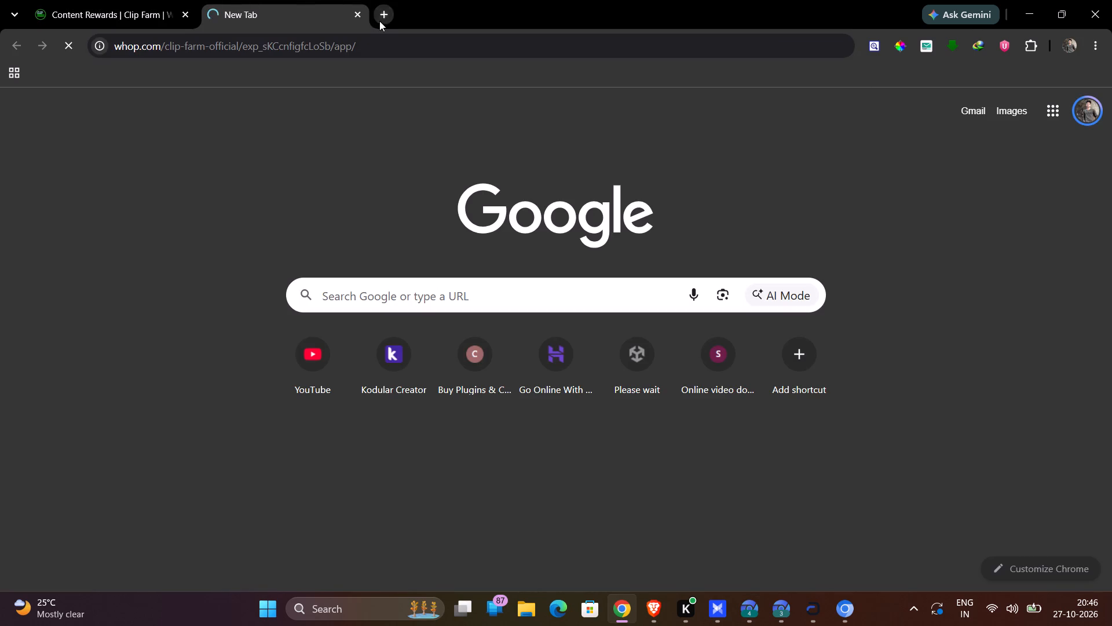
key("ctrl+v")
key("Return")
Open Campaigns in the first of the two new Content Rewards tabs.
left_click(232, 1)
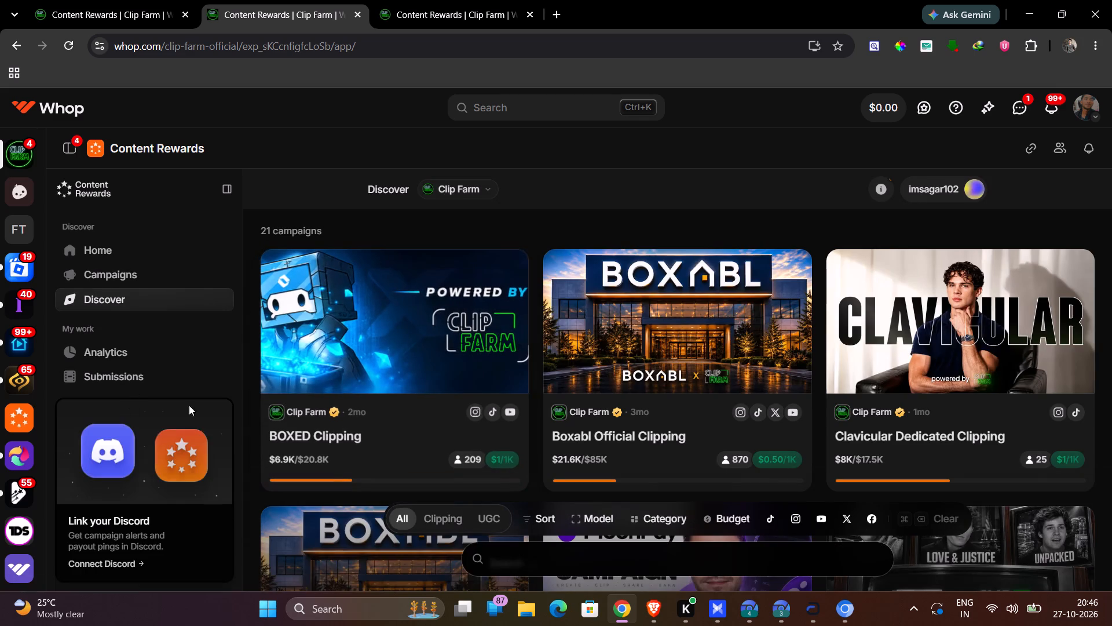
left_click(127, 271)
Return to the +1 Money Roll To Get Rich clip submission, dismiss it and close its tab at the request to join BloxClips's Discord.
left_click(119, 0)
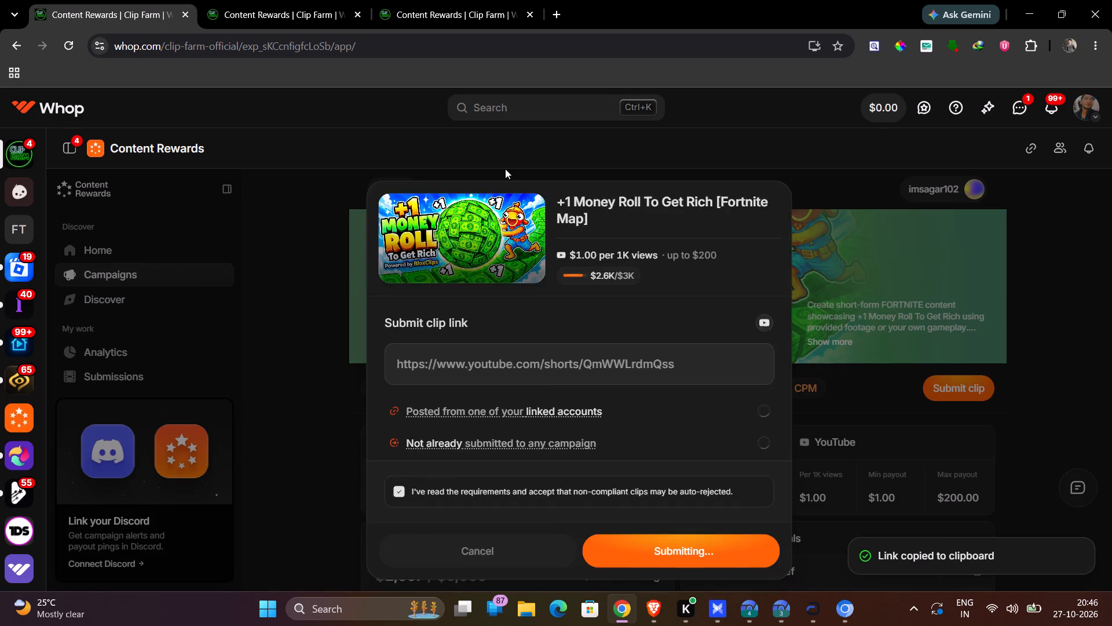
left_click(539, 536)
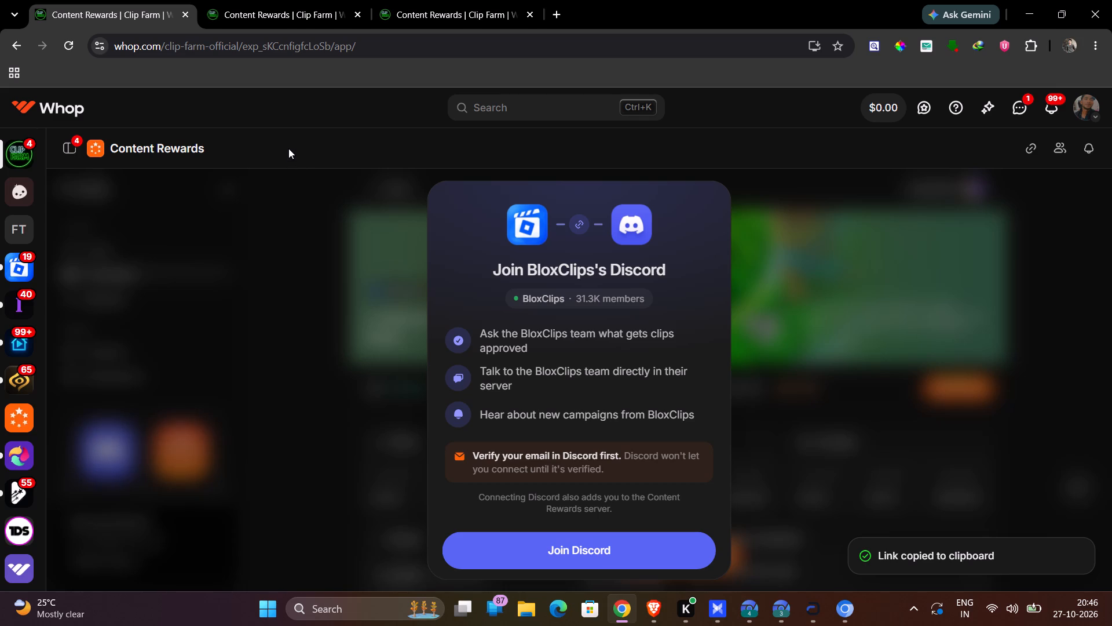
left_click(279, 0)
left_click(190, 11)
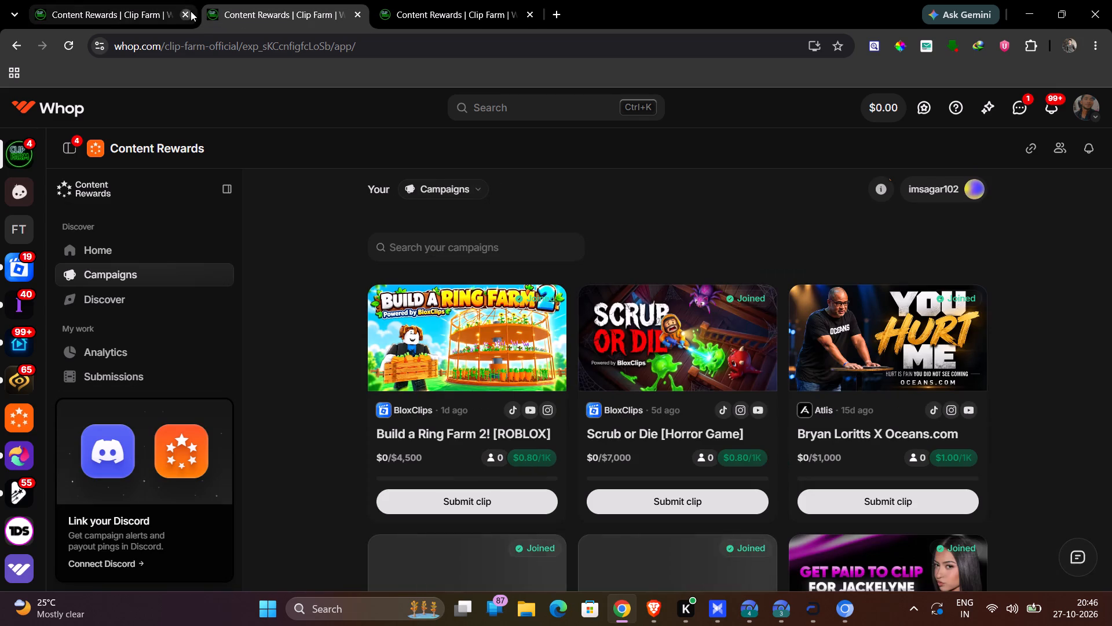
Open Campaigns in the other Content Rewards tab, which is still on Discover.
left_click(396, 0)
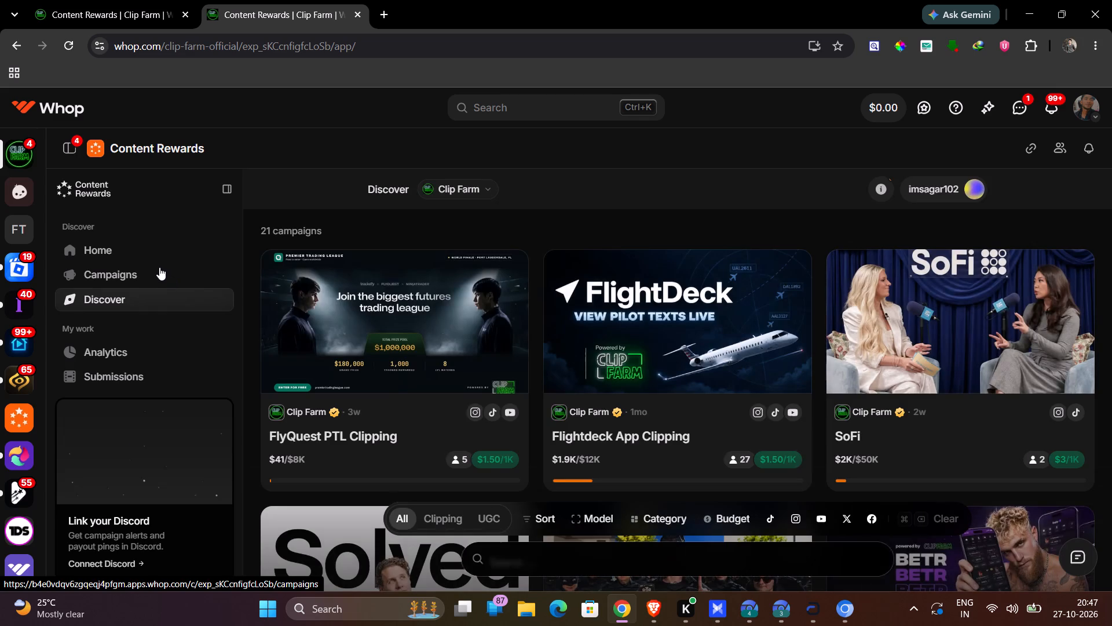
left_click(116, 270)
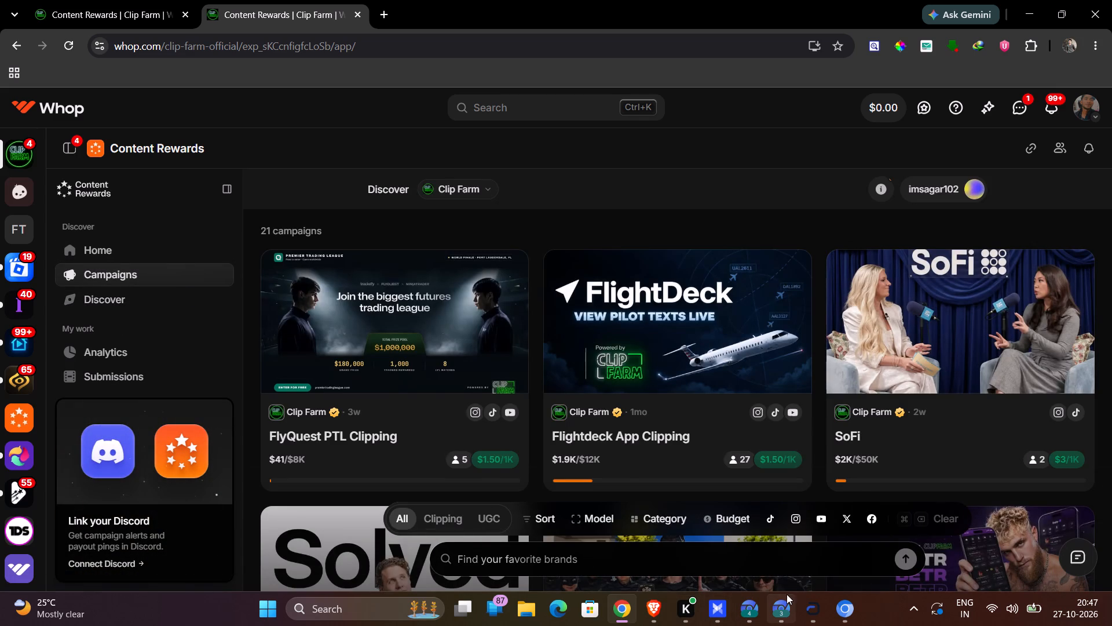
In SunBrowser, go from the Fortnite Moments channel content page to youtube.com.
left_click(782, 610)
left_click(305, 46)
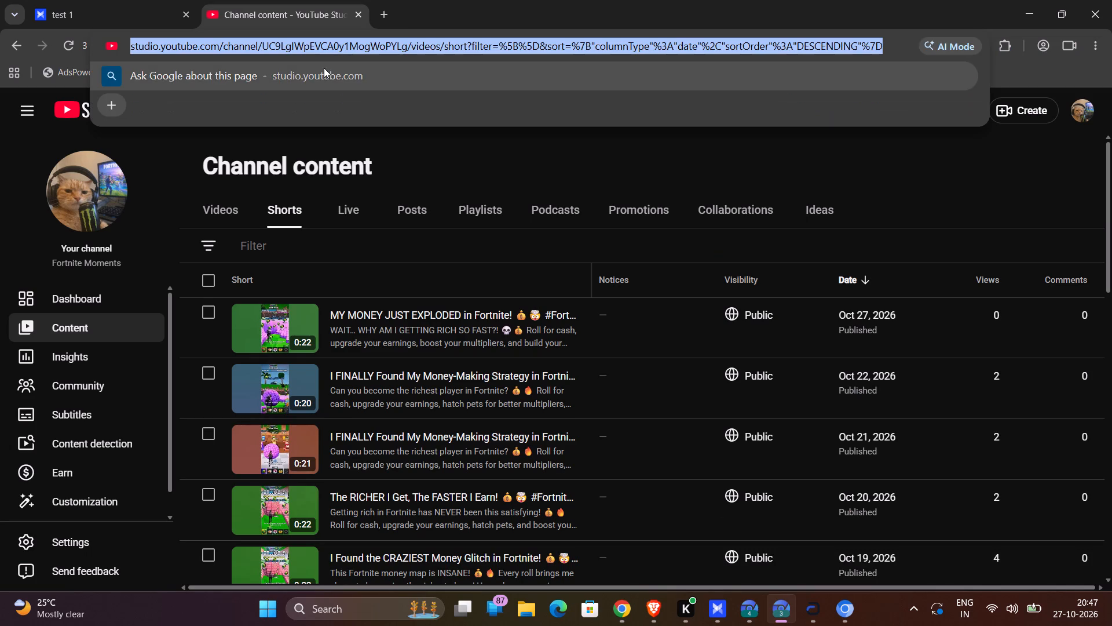
type("you")
key("Return")
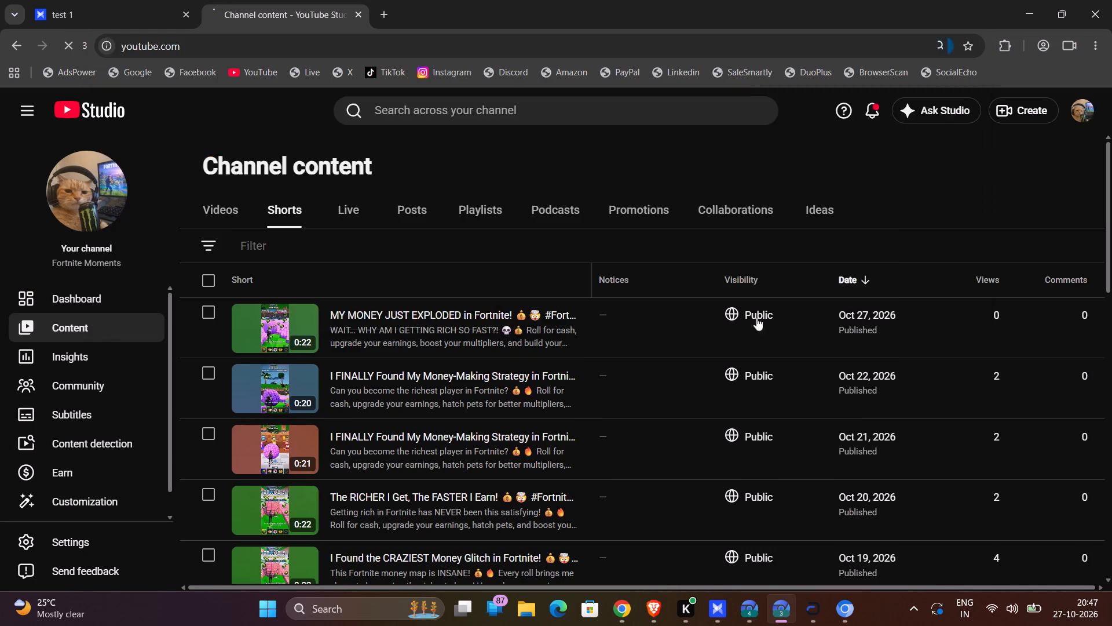
In Chromium, dismiss the video processing dialogs on both channels and open the details of FortniteMoments' newest Short, "MY MONEY JUST EXPLODED in Fortnite!".
left_click(846, 611)
left_click(705, 432)
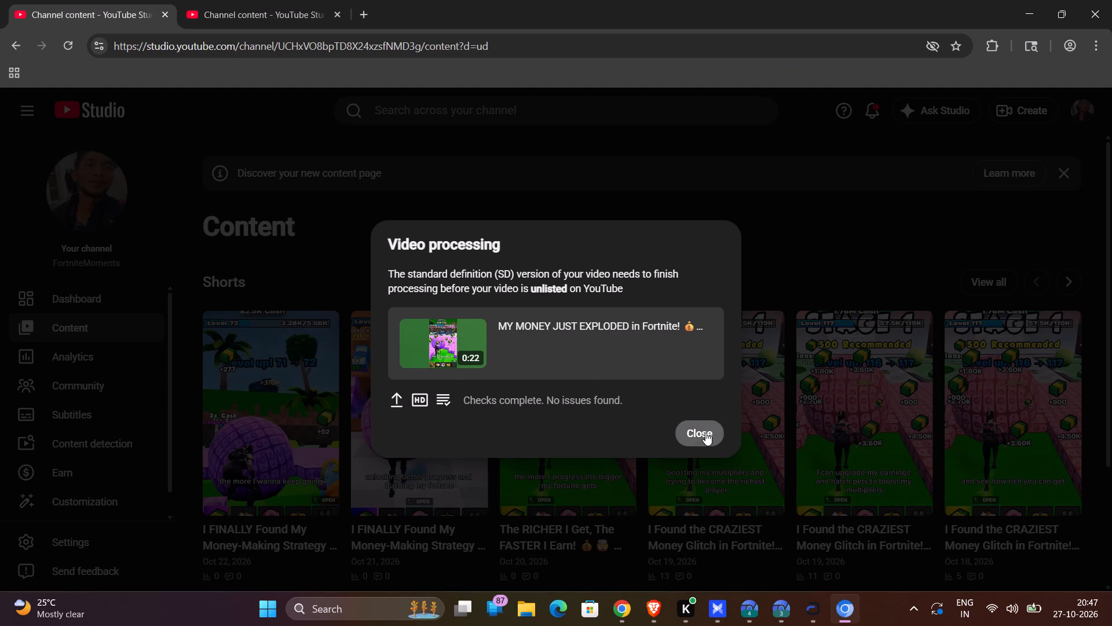
left_click(276, 0)
left_click(709, 435)
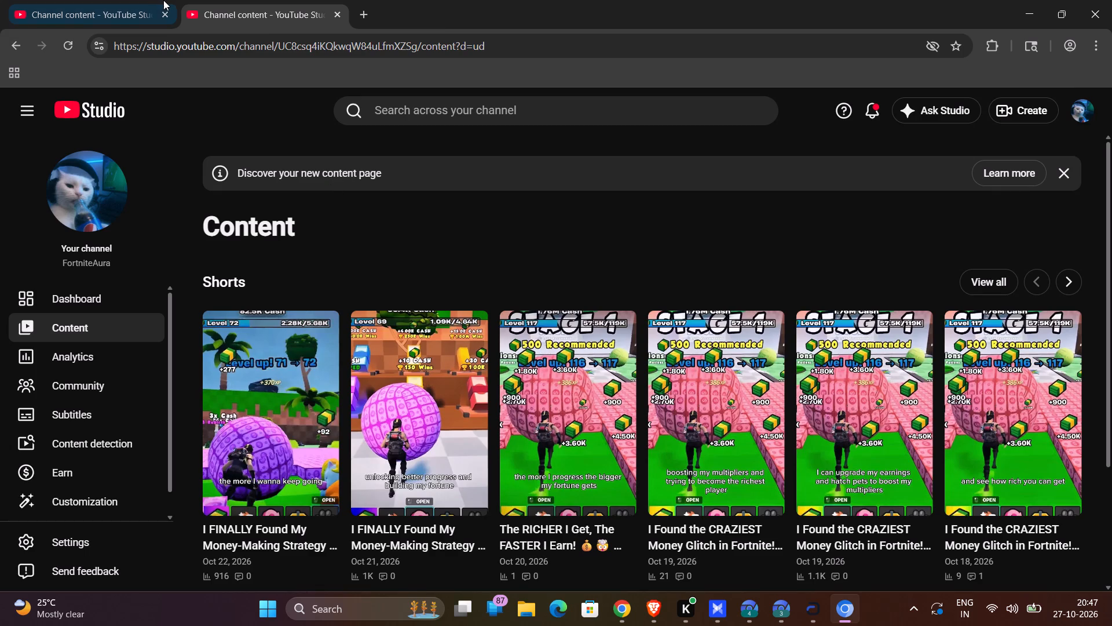
left_click(162, 0)
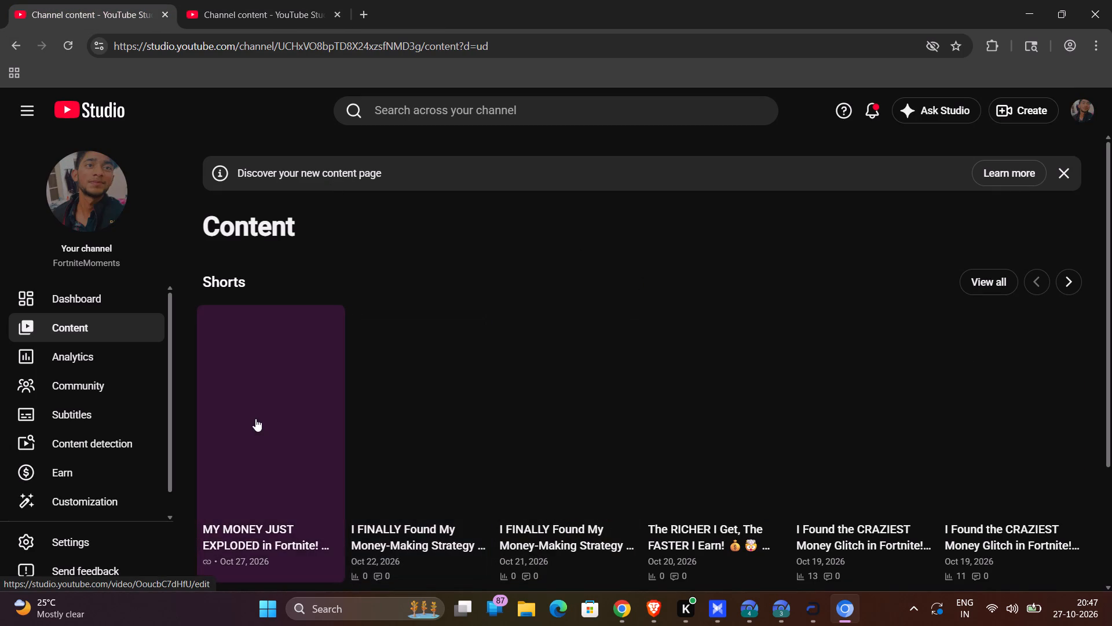
double_click(254, 418)
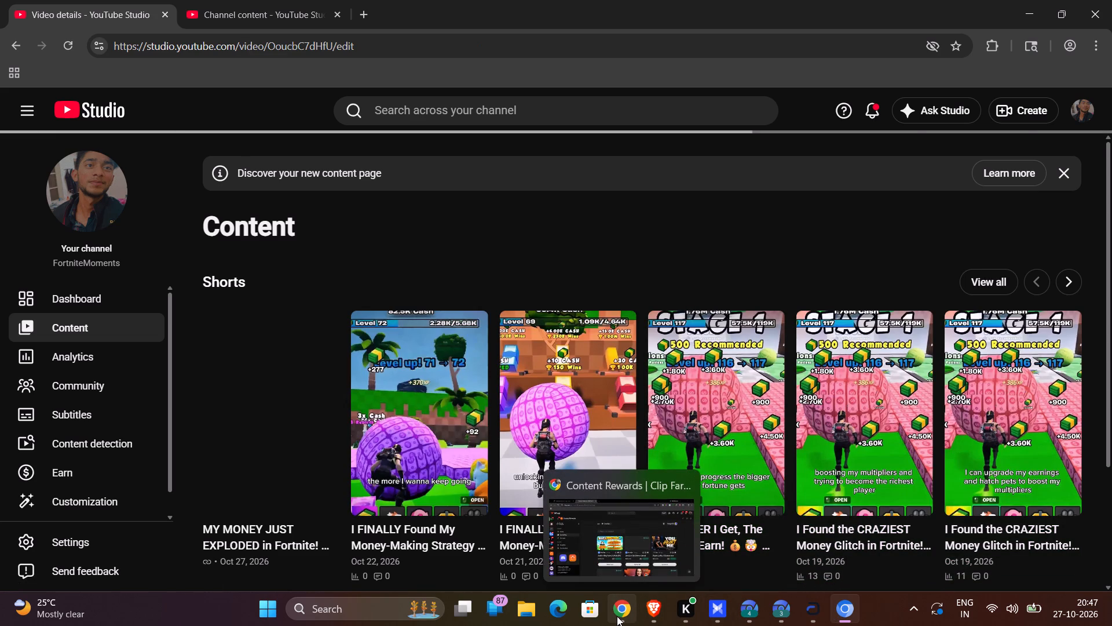
In Google Chrome's second Content Rewards tab, open the +1 Money Roll To Get Rich [Fortnite Map] campaign.
left_click(625, 612)
scroll(755, 329, "down", 6)
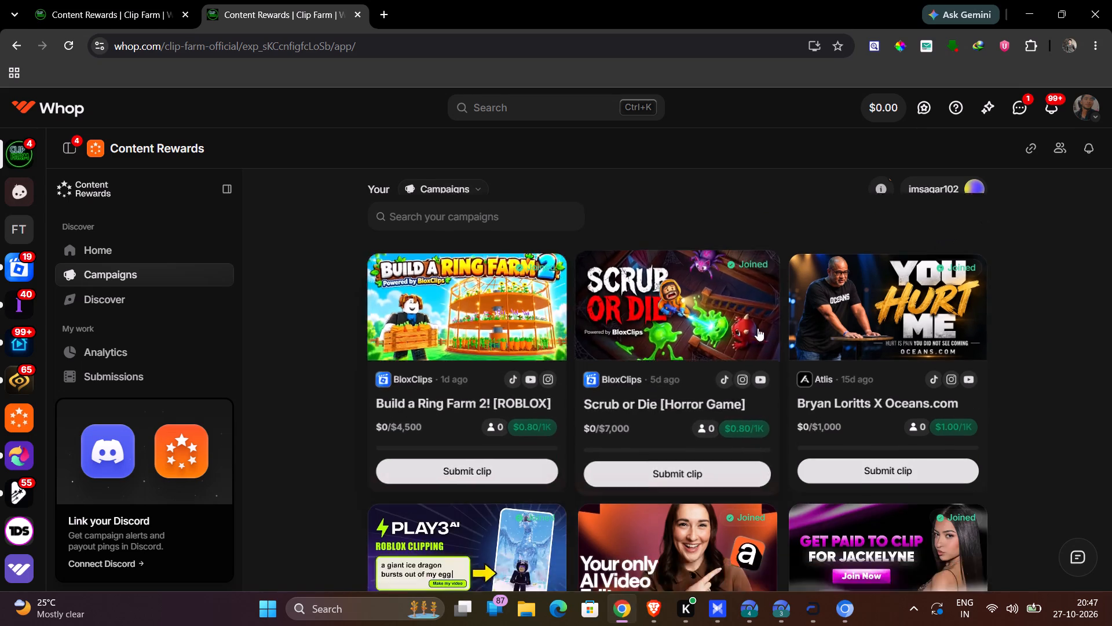
scroll(598, 441, "down", 3)
left_click(498, 349)
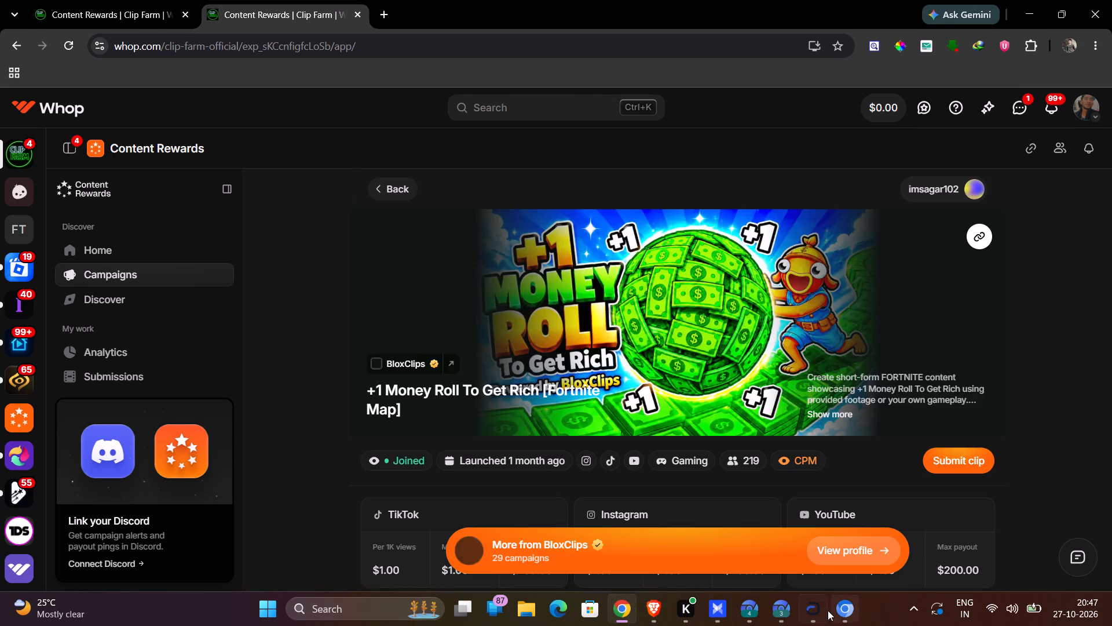
Back in Chromium, change the visibility of FortniteMoments' "MY MONEY JUST EXPLODED in Fortnite!" Short to Public and save it.
left_click(842, 609)
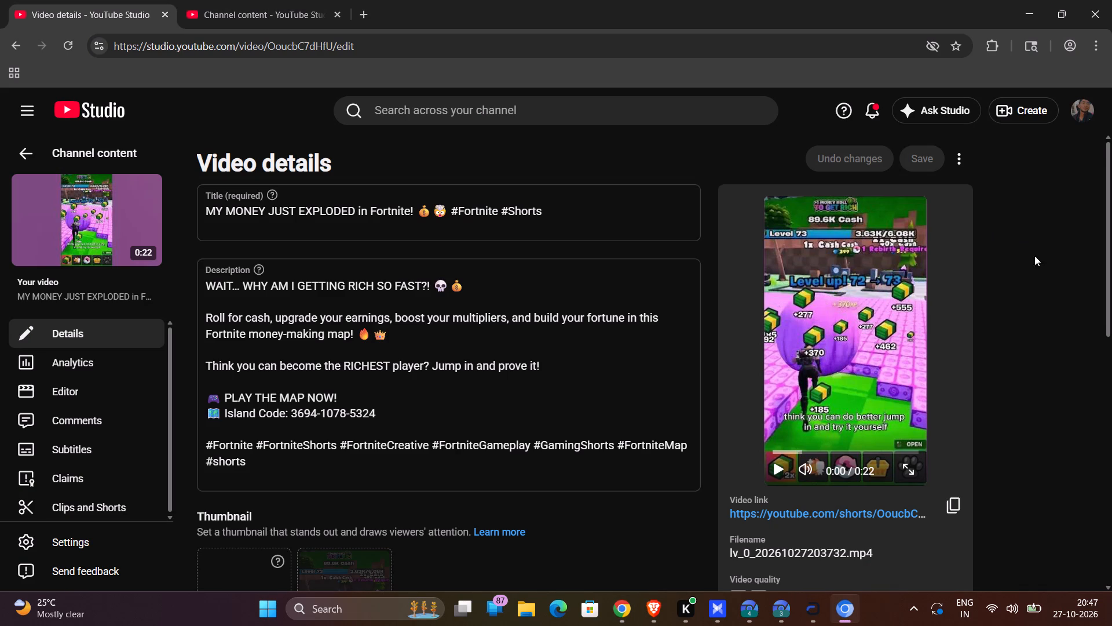
scroll(972, 393, "down", 4)
left_click(942, 434)
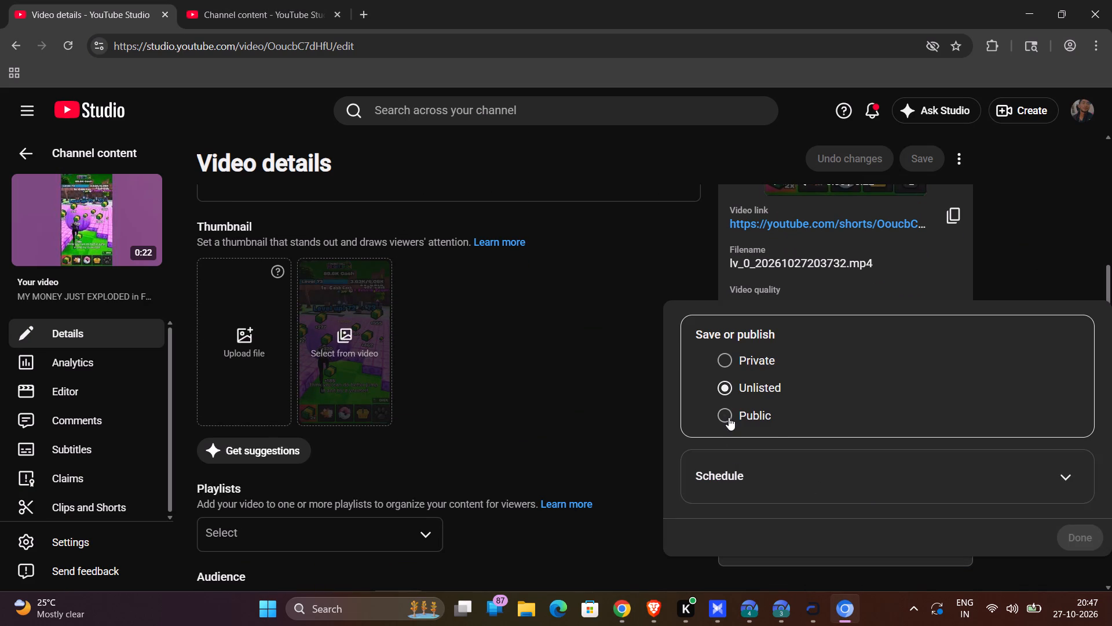
left_click(729, 417)
left_click(1088, 538)
left_click(921, 158)
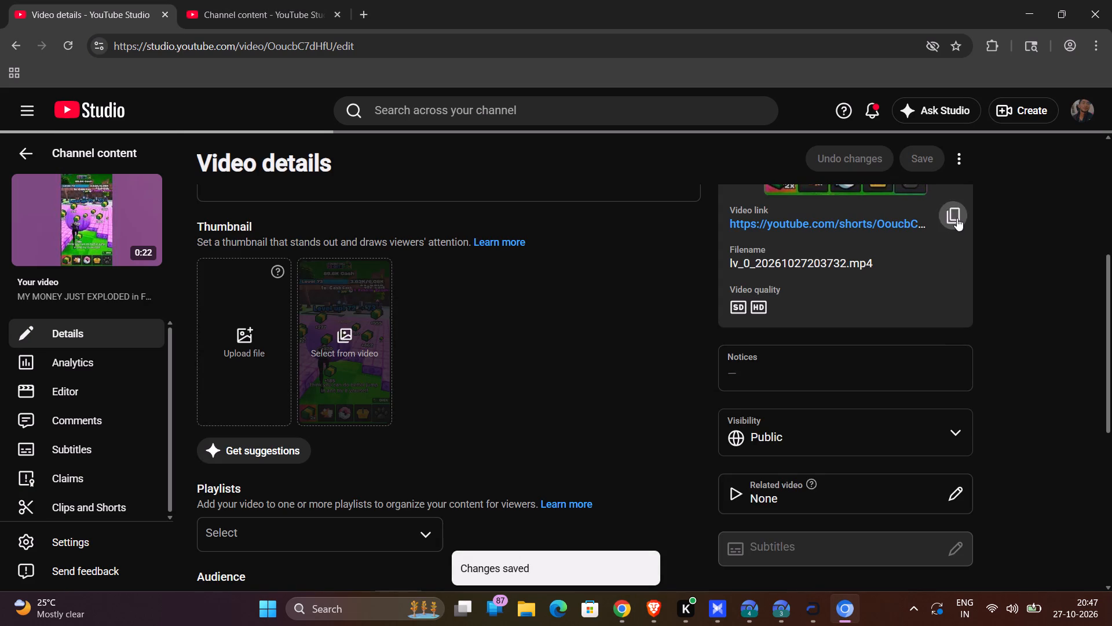
left_click(957, 218)
left_click(958, 213)
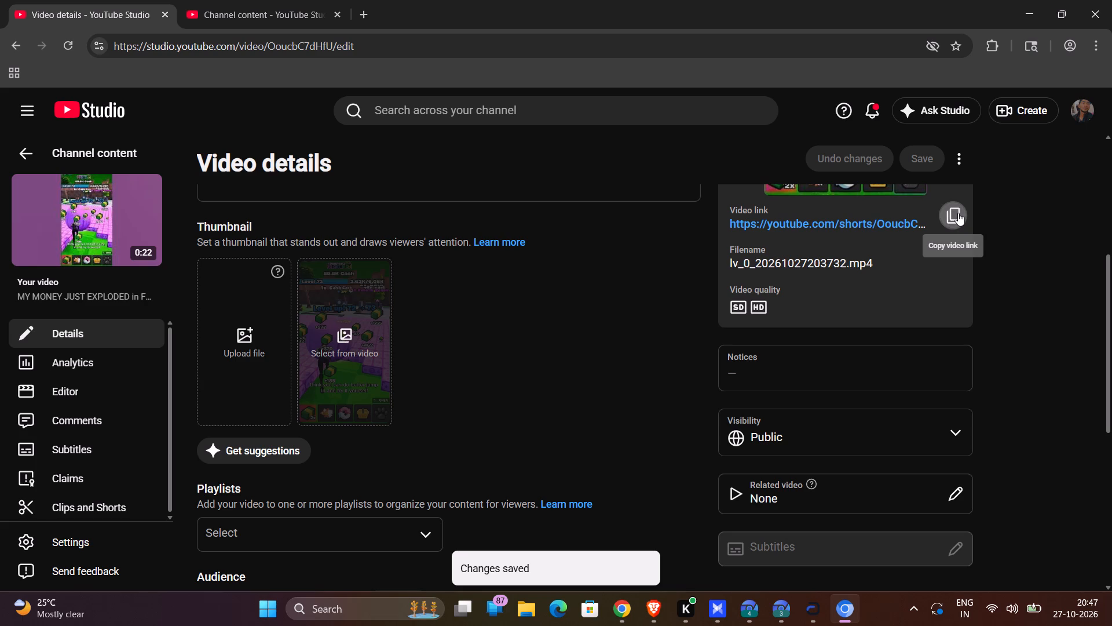
left_click(952, 220)
left_click(630, 612)
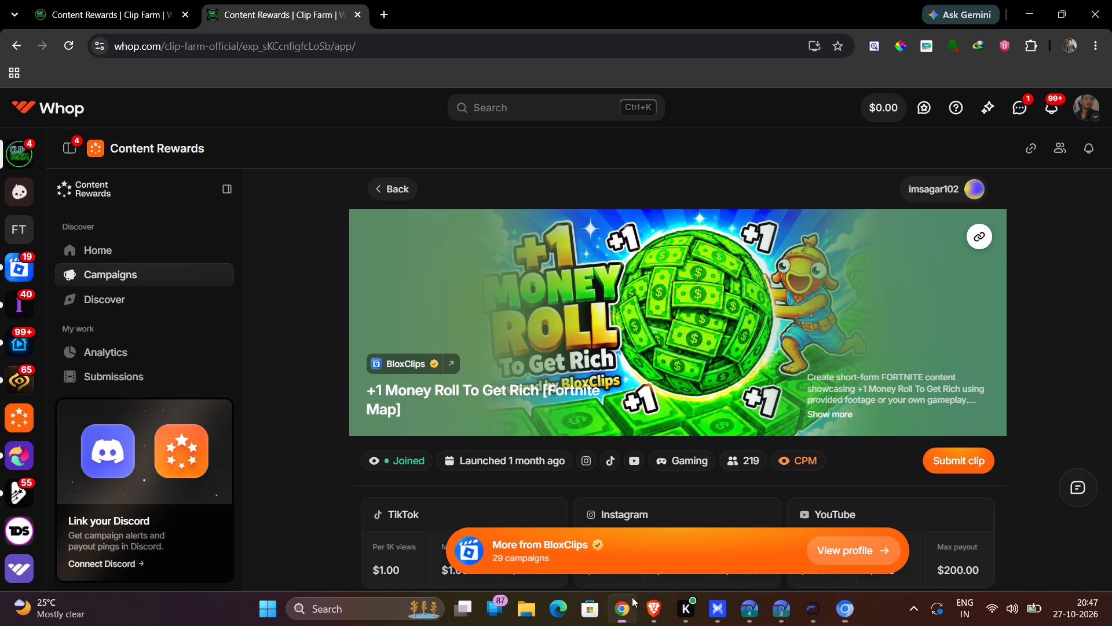
left_click(961, 465)
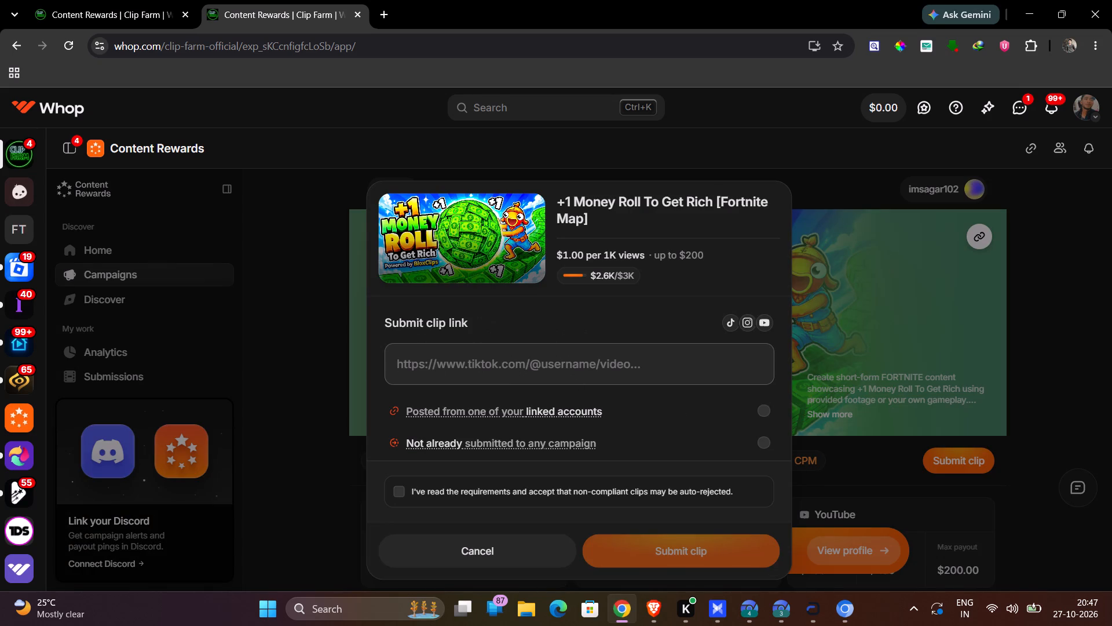
left_click(571, 363)
key("ctrl+v")
left_click(565, 483)
left_click(675, 546)
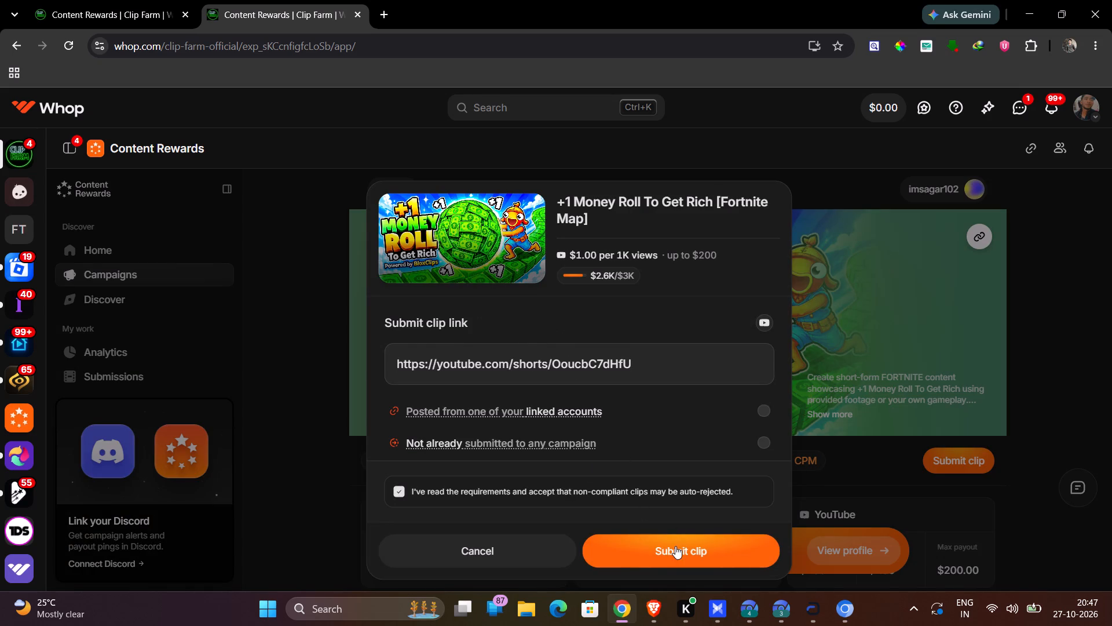
In the other Content Rewards tab, open the +1 Money Roll To Get Rich campaign for another clip submission.
left_click(320, 0)
left_click(163, 0)
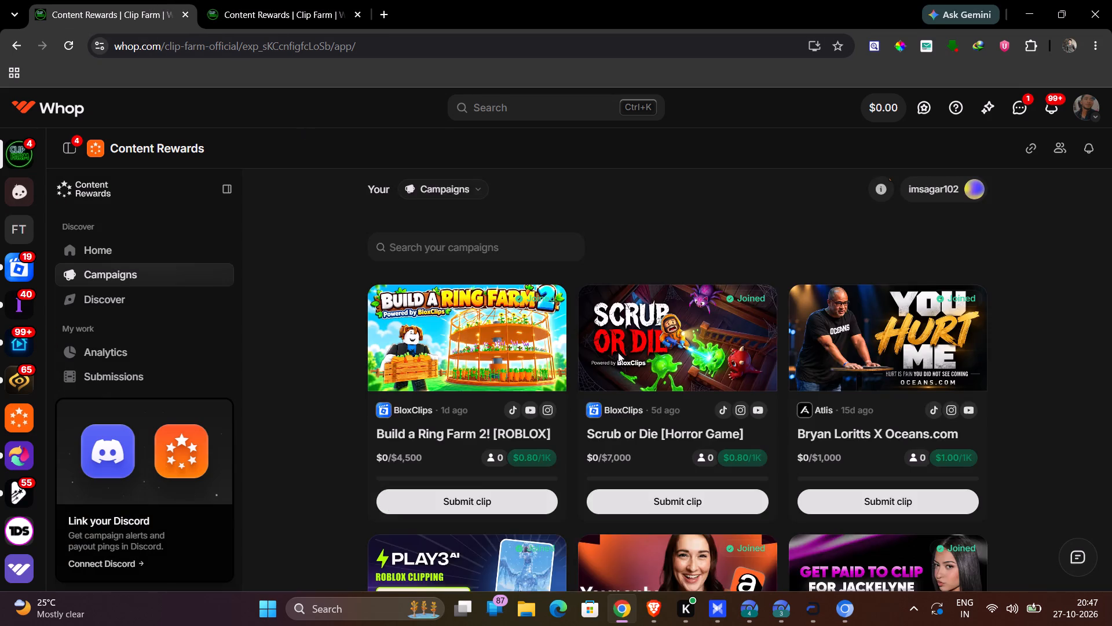
scroll(635, 390, "down", 6)
left_click(500, 565)
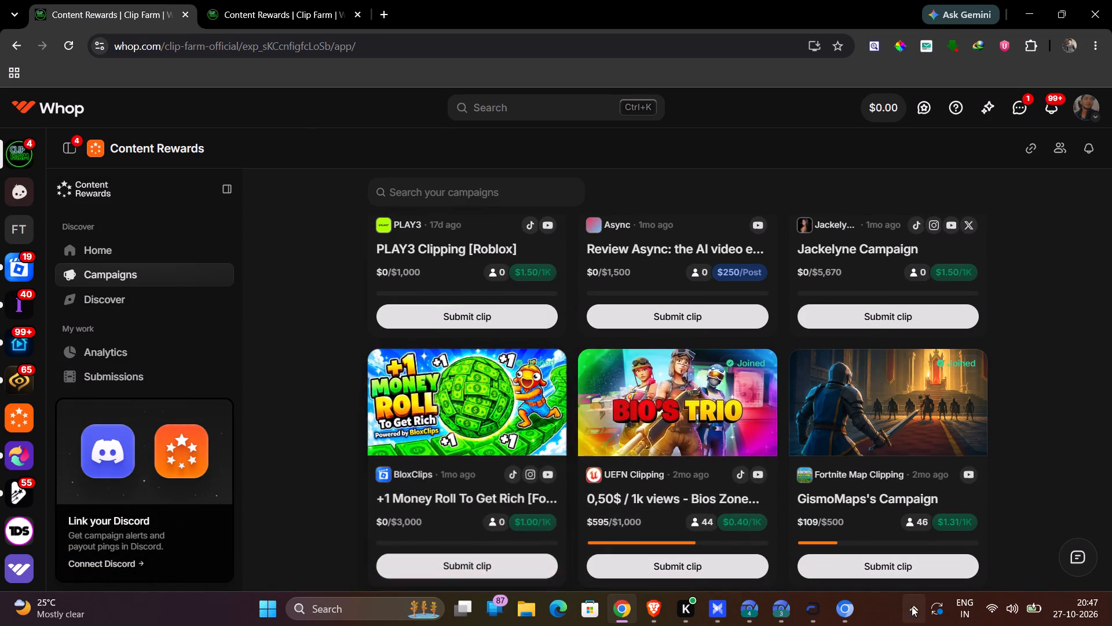
In Chromium, open the details of FortniteAura's newest Short, "MY MONEY JUST EXPLODED in Fortnite!", and close the FortniteMoments video details tab.
left_click(847, 615)
left_click(293, 0)
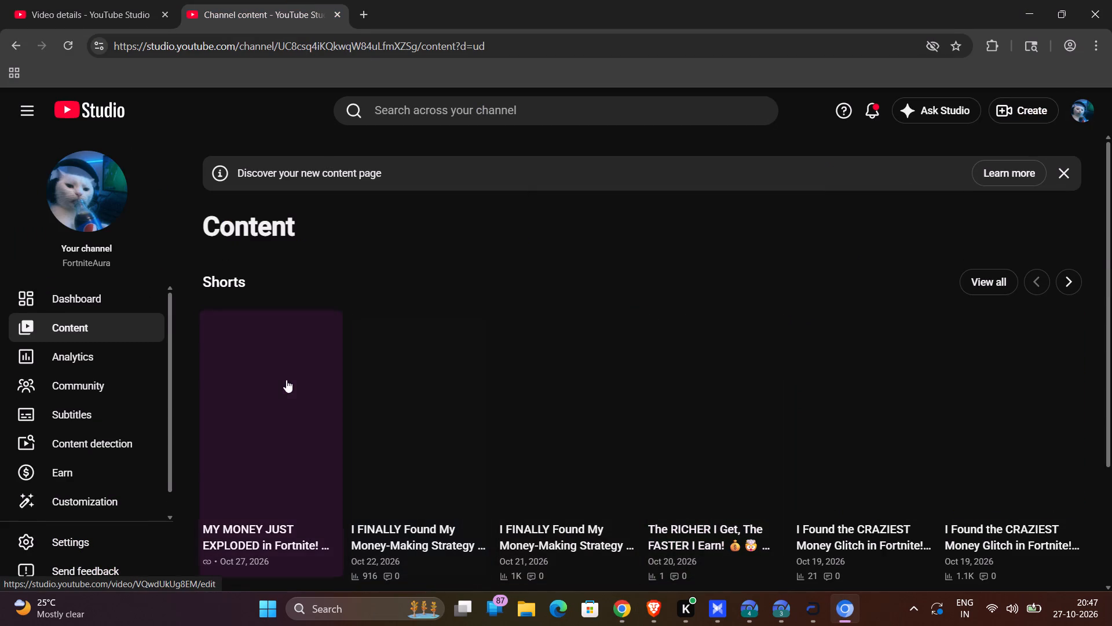
left_click(286, 380)
left_click(101, 0)
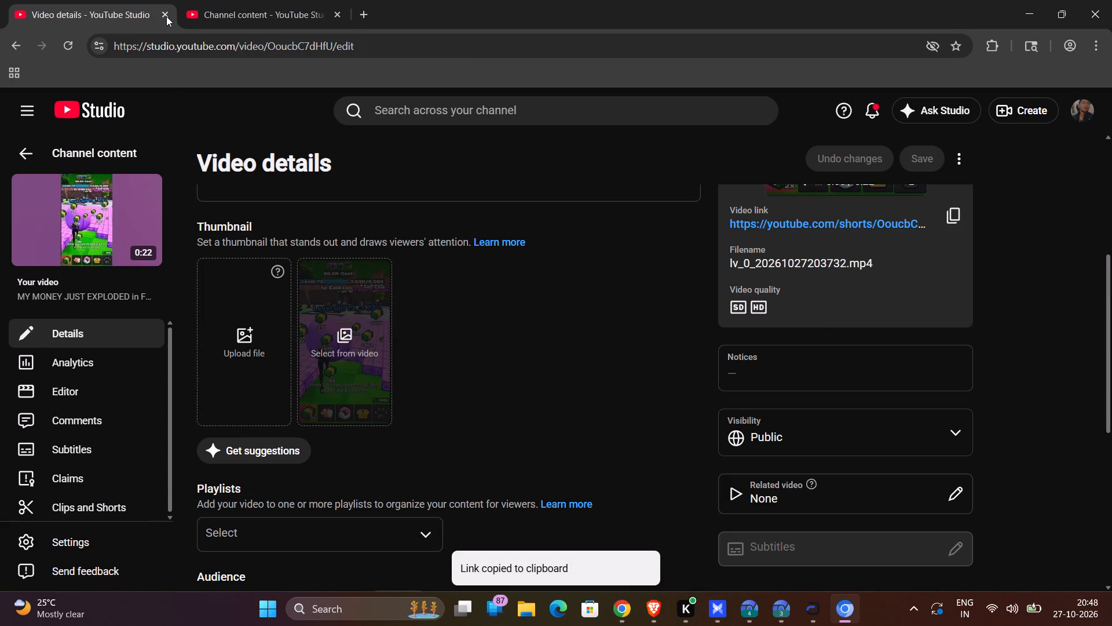
left_click(166, 14)
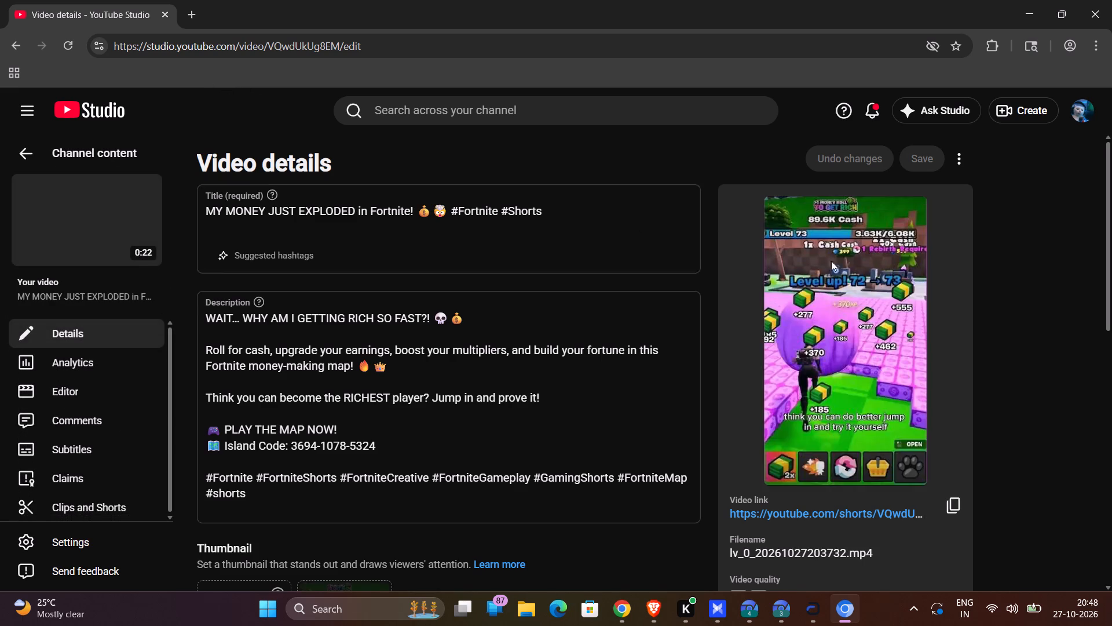
Change the visibility of FortniteAura's "MY MONEY JUST EXPLODED in Fortnite!" Short from Unlisted to Public and save it.
scroll(844, 261, "down", 4)
left_click(942, 443)
left_click(716, 423)
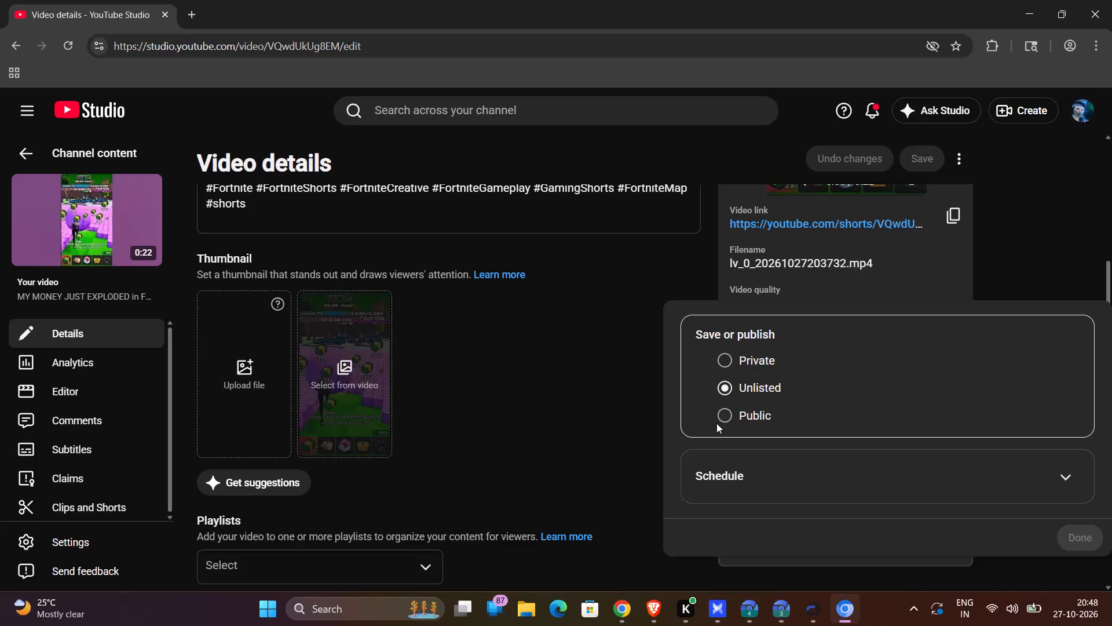
left_click(730, 417)
left_click(1092, 528)
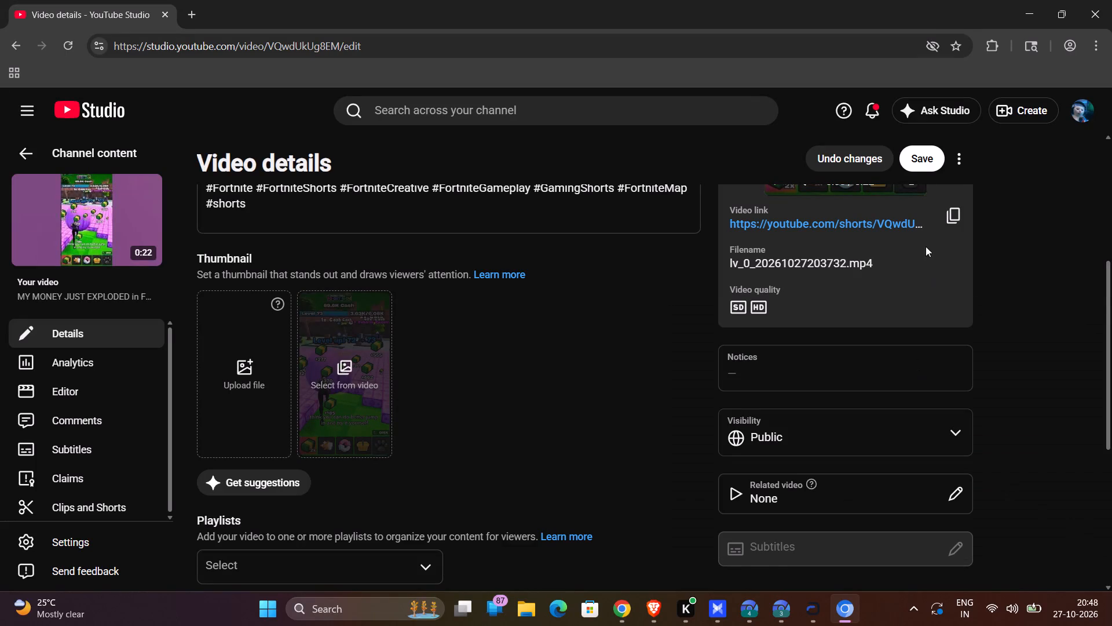
left_click(910, 162)
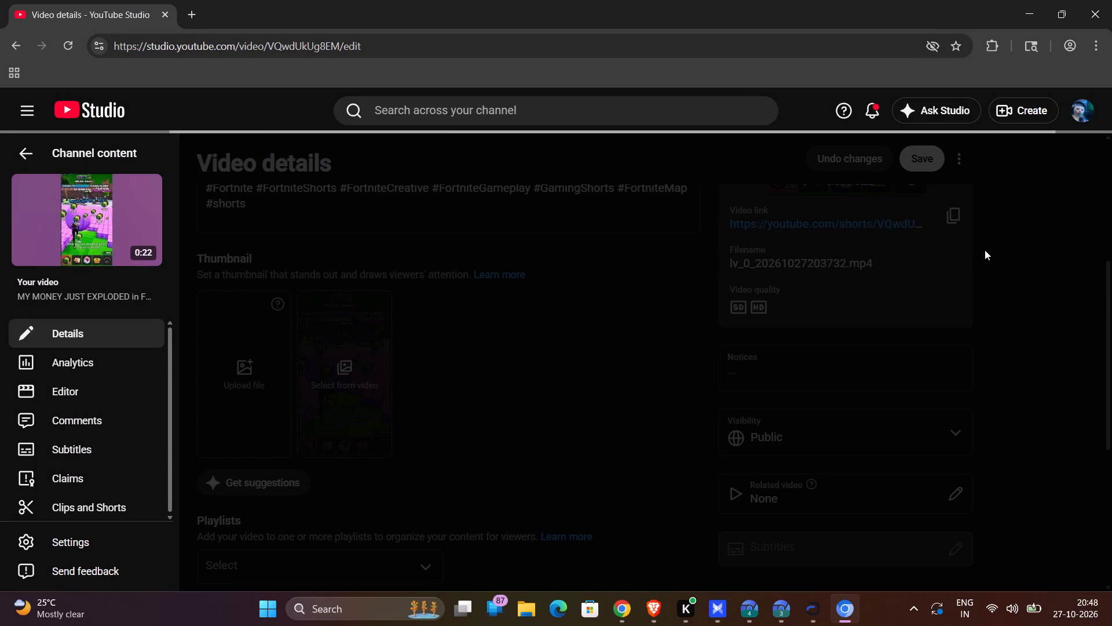
Copy the Short's video link and load the YouTube home page in the same tab.
left_click(953, 214)
left_click(341, 41)
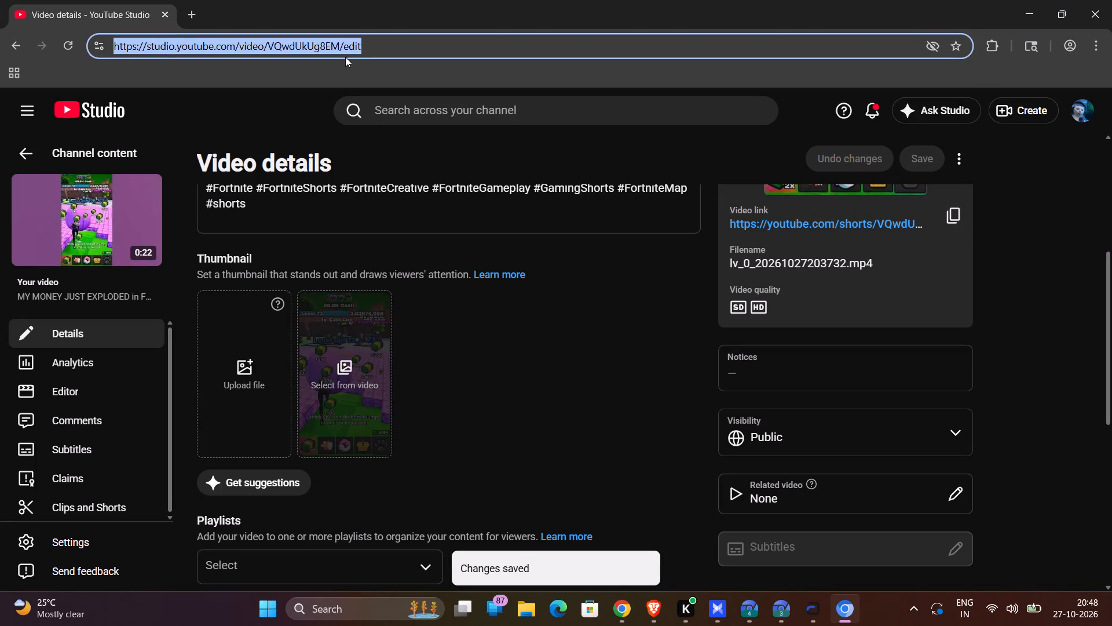
key("y")
key("o")
key("Return")
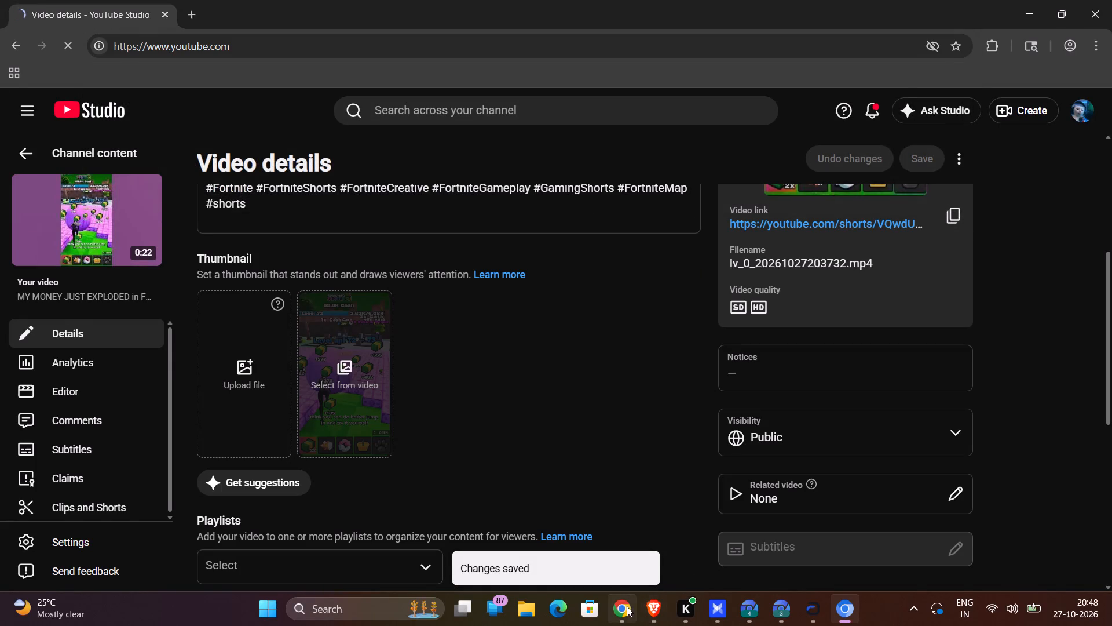
left_click(627, 606)
left_click(965, 466)
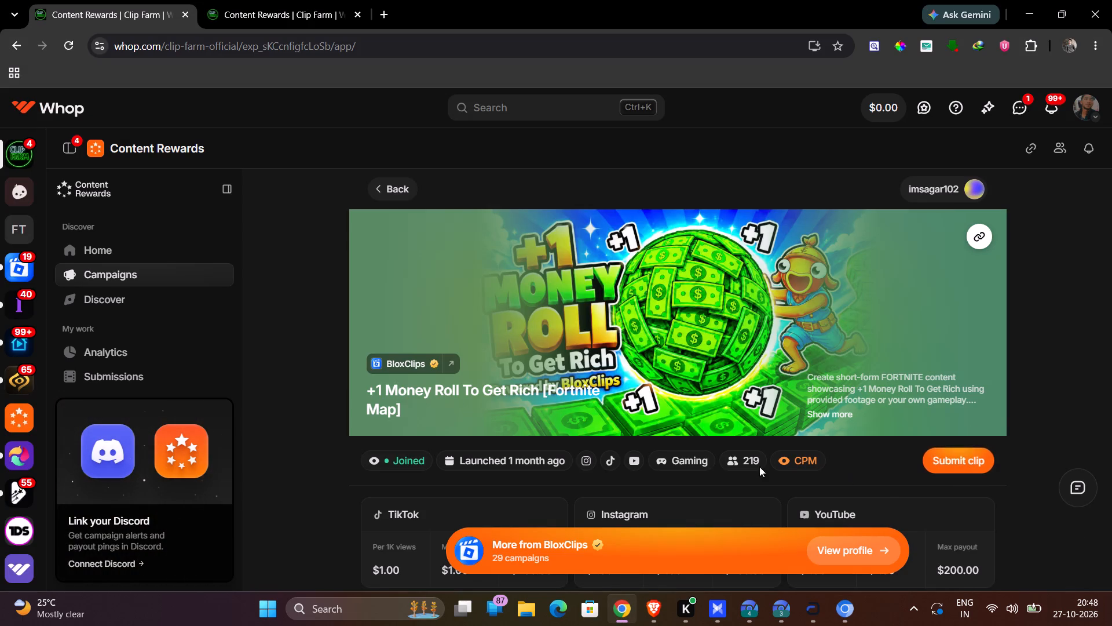
left_click(608, 357)
key("ctrl+v")
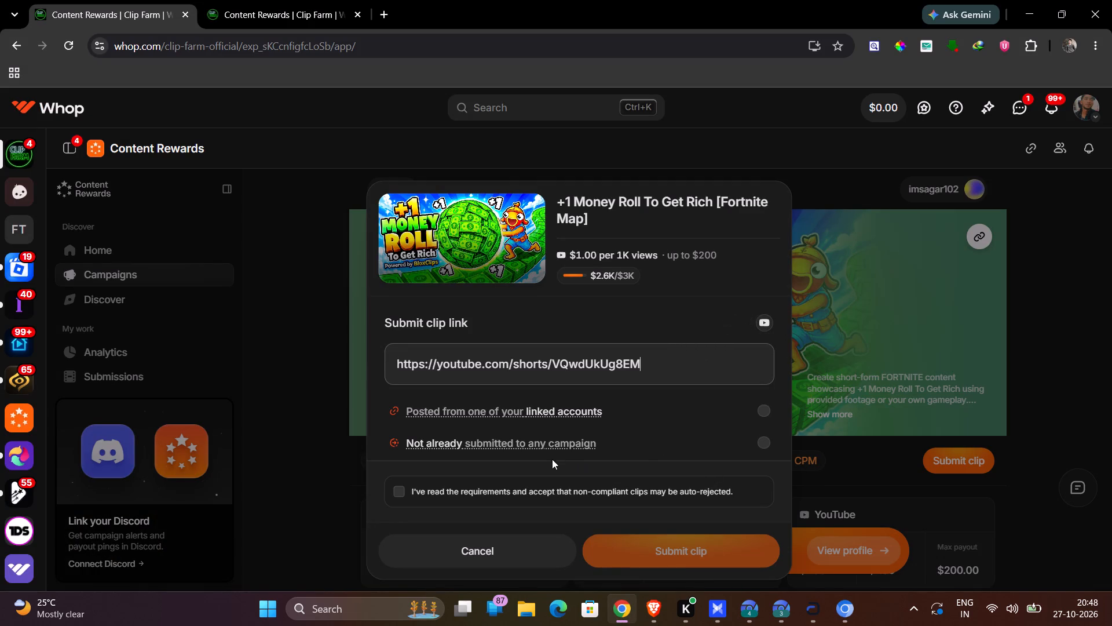
left_click(541, 482)
left_click(652, 555)
Dismiss the finished submission in the other Content Rewards tab, check the first tab's submission, and close the Google Chrome window.
left_click(274, 0)
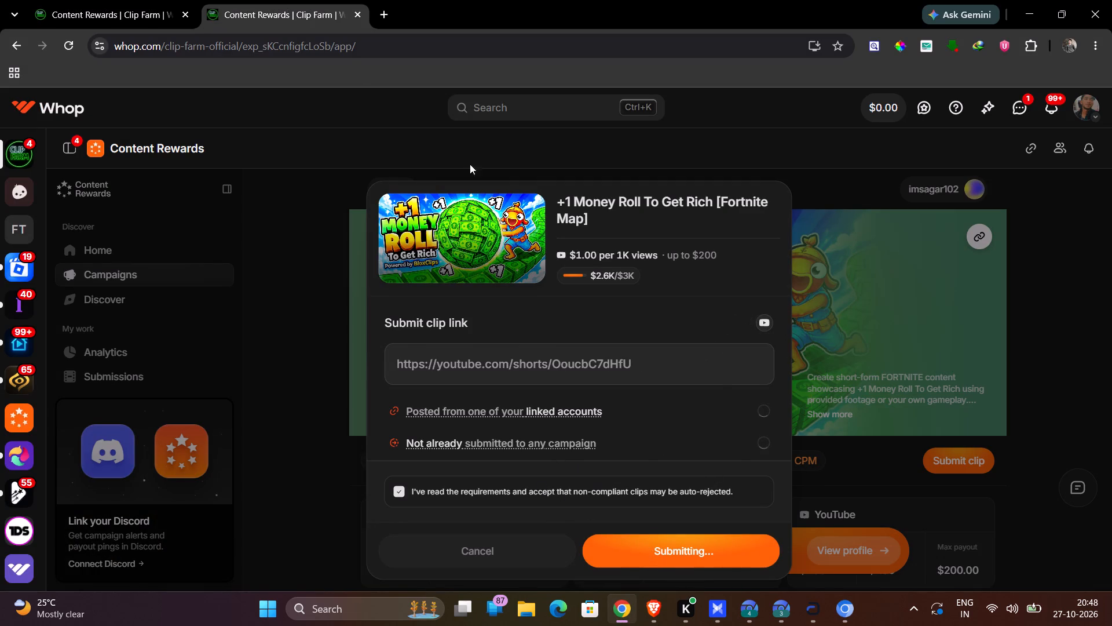
left_click(551, 547)
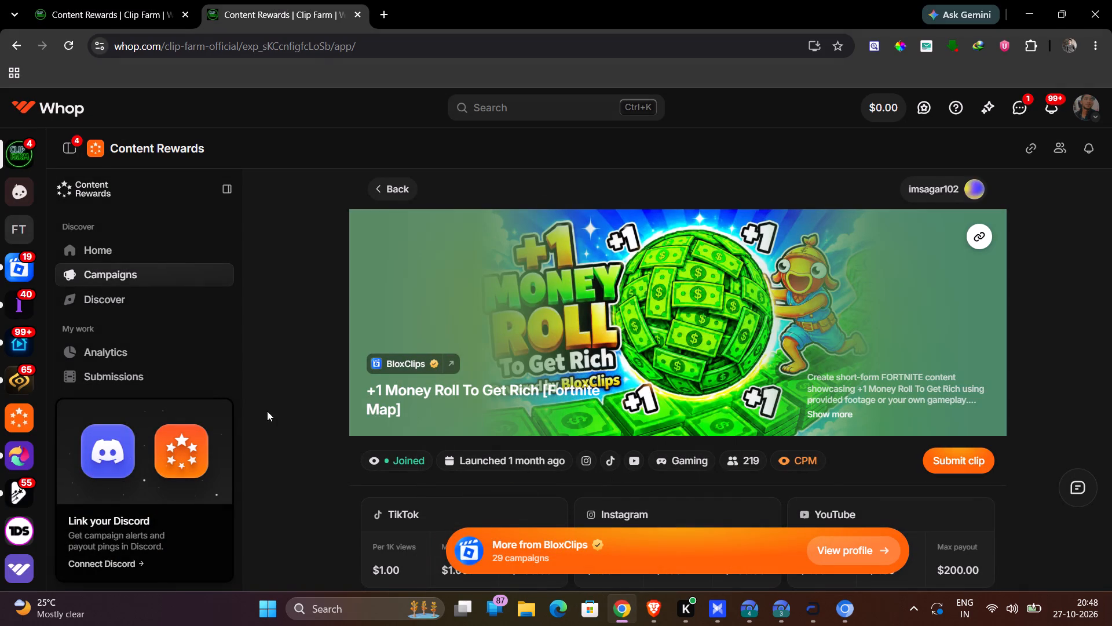
left_click(110, 0)
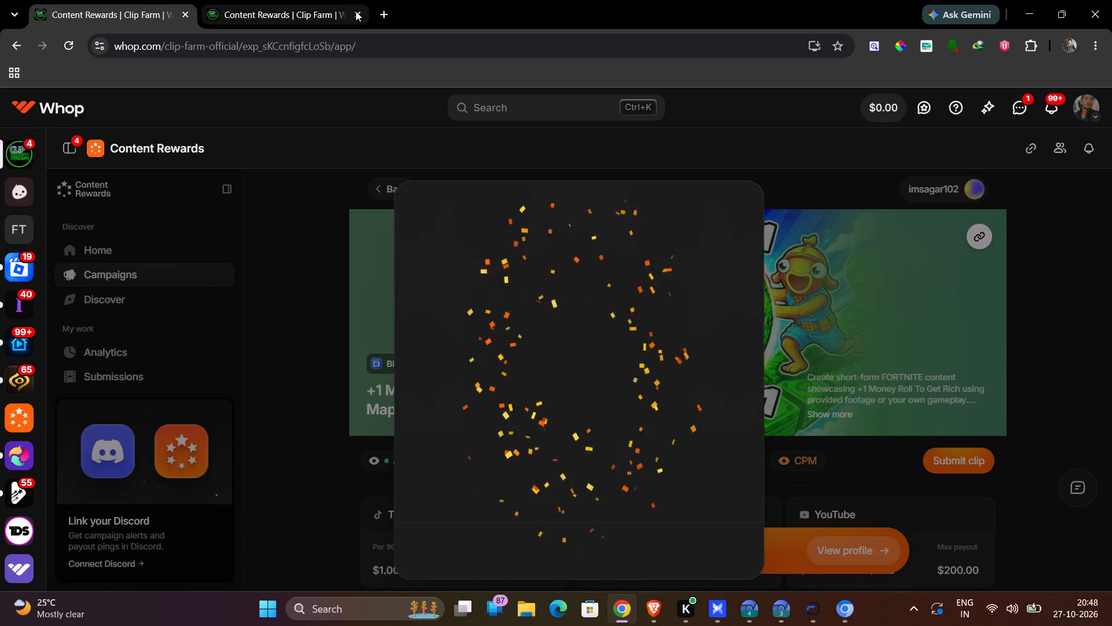
left_click(1111, 0)
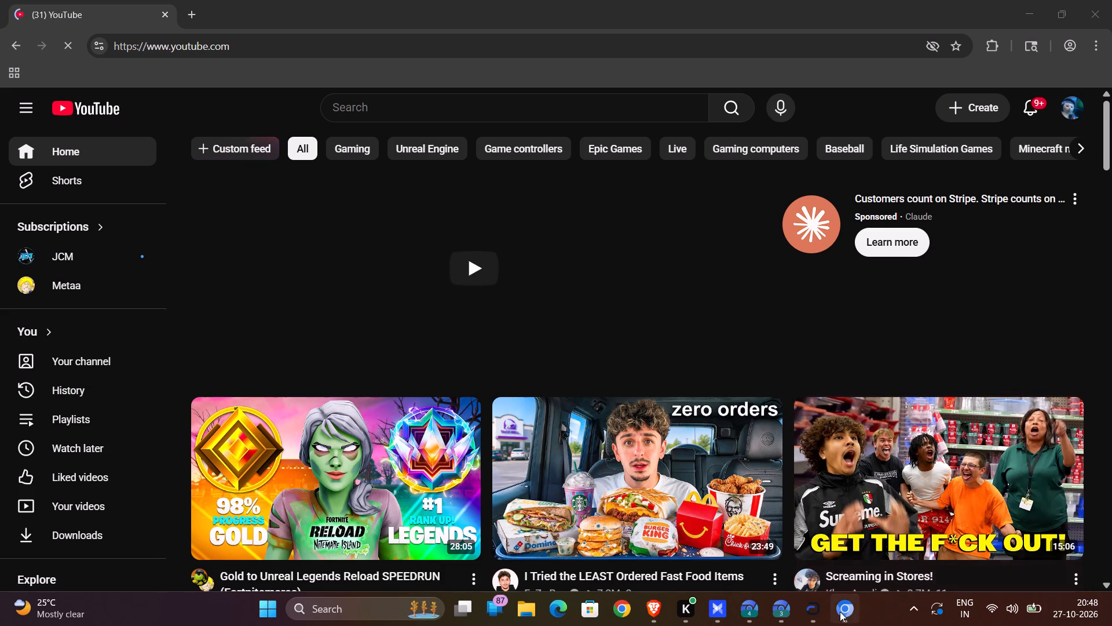
In Chromium, open the Wet Bagguette video "I WON The Inoxtag Skincup.. My Greatest Comeback ever.." from the YouTube home feed.
left_click(840, 612)
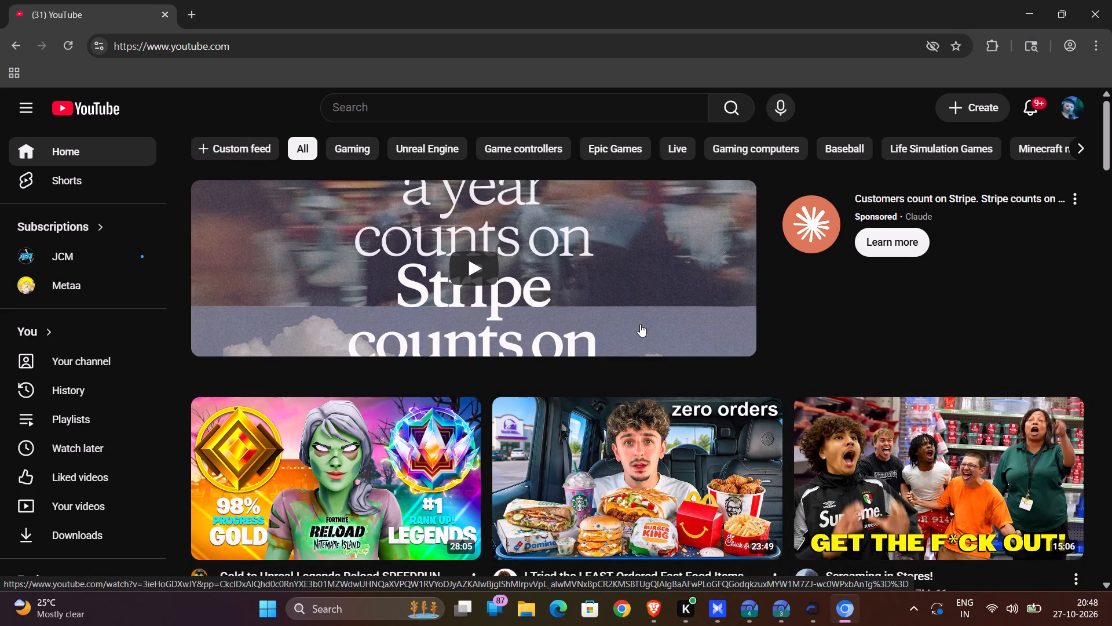
scroll(640, 324, "down", 4)
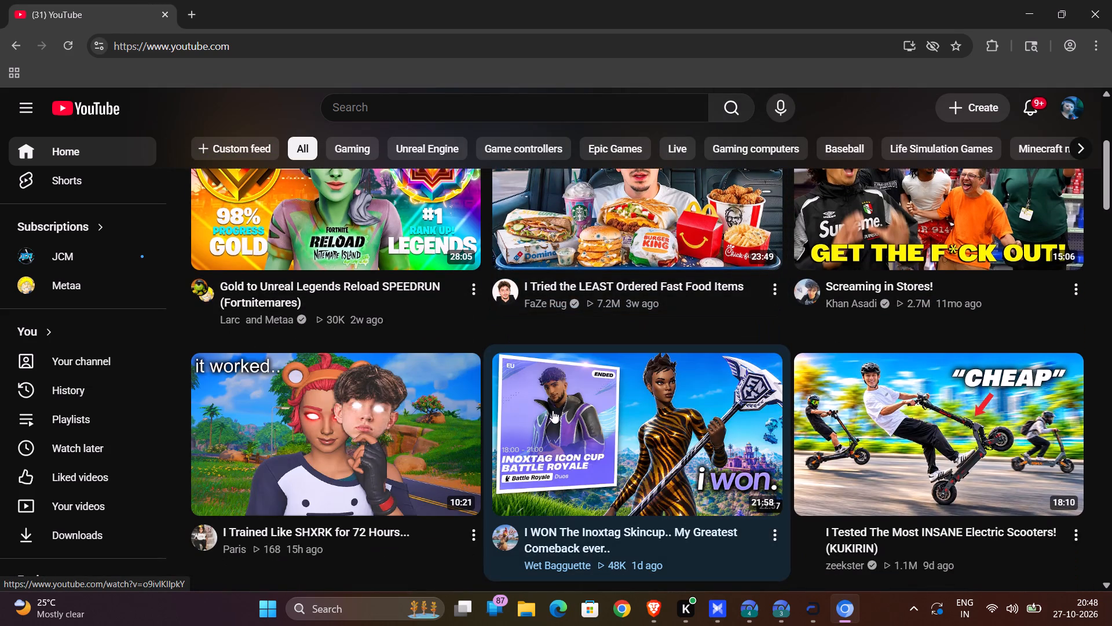
left_click(591, 409)
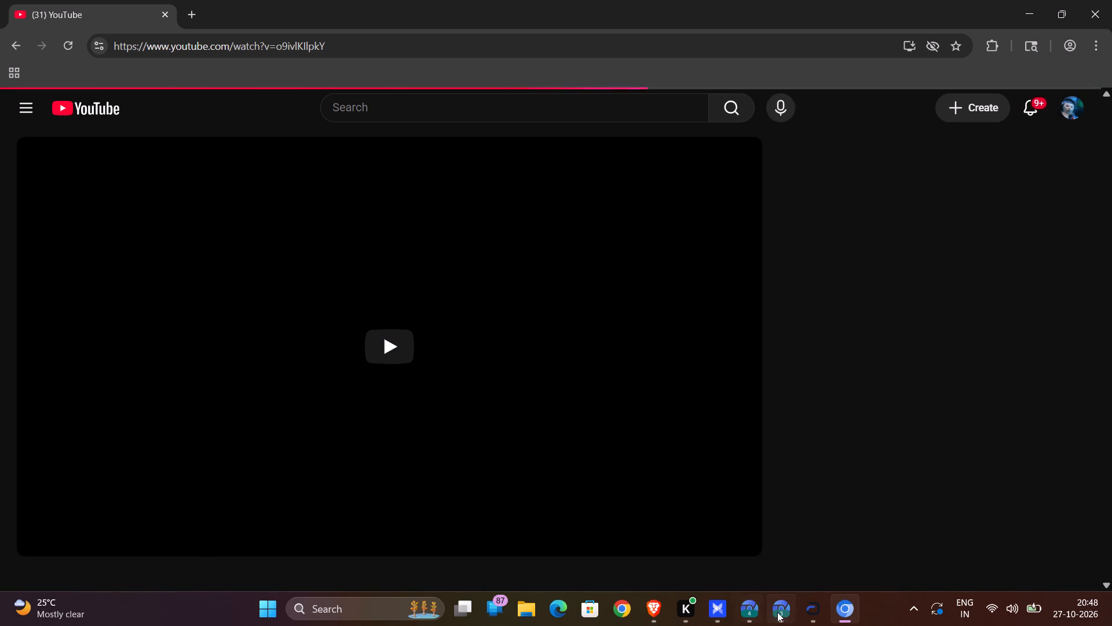
In the test 1 profile's SunBrowser, open creekify's "Unboxing Mercury X Pro + Fortnite Handcam With Satisfying Keyboard Sounds" from the YouTube home feed.
left_click(775, 609)
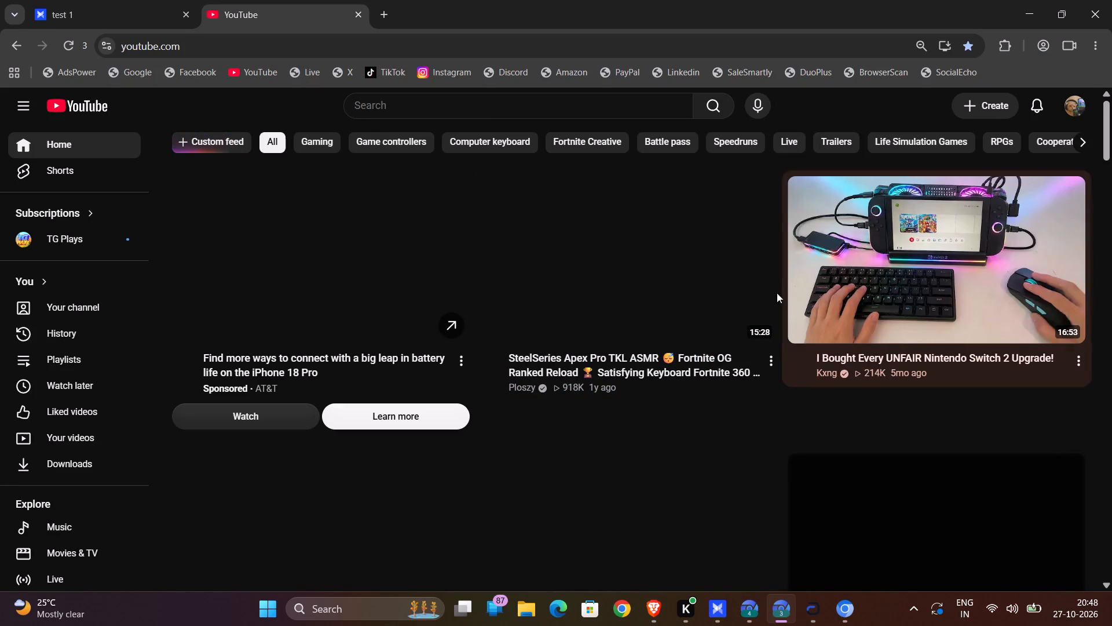
scroll(598, 390, "down", 2)
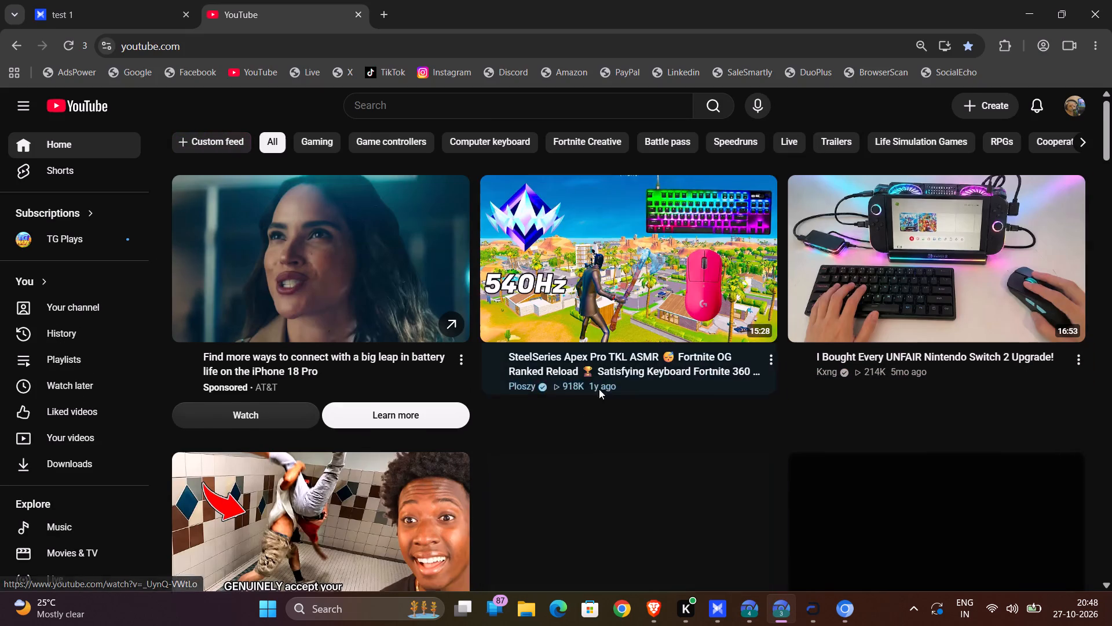
scroll(599, 389, "down", 1)
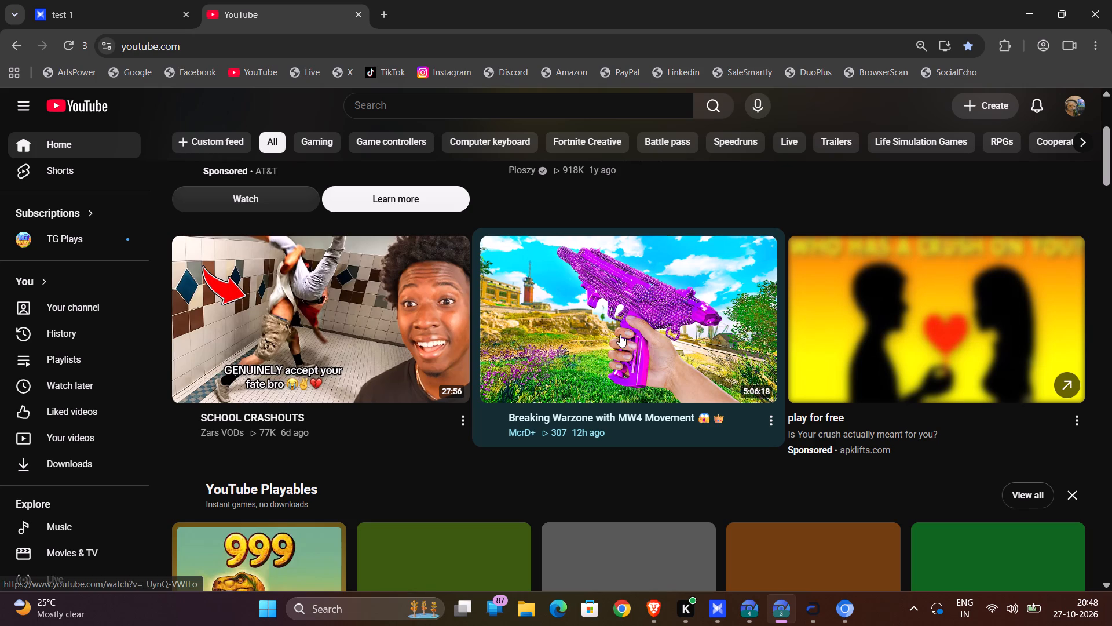
scroll(620, 334, "down", 5)
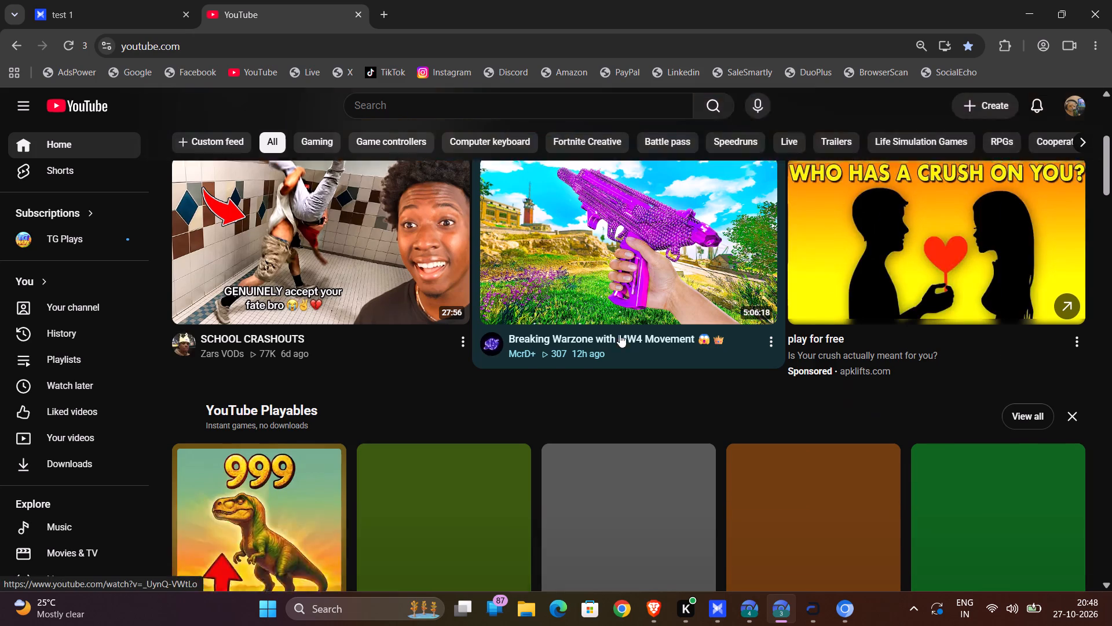
scroll(620, 334, "down", 4)
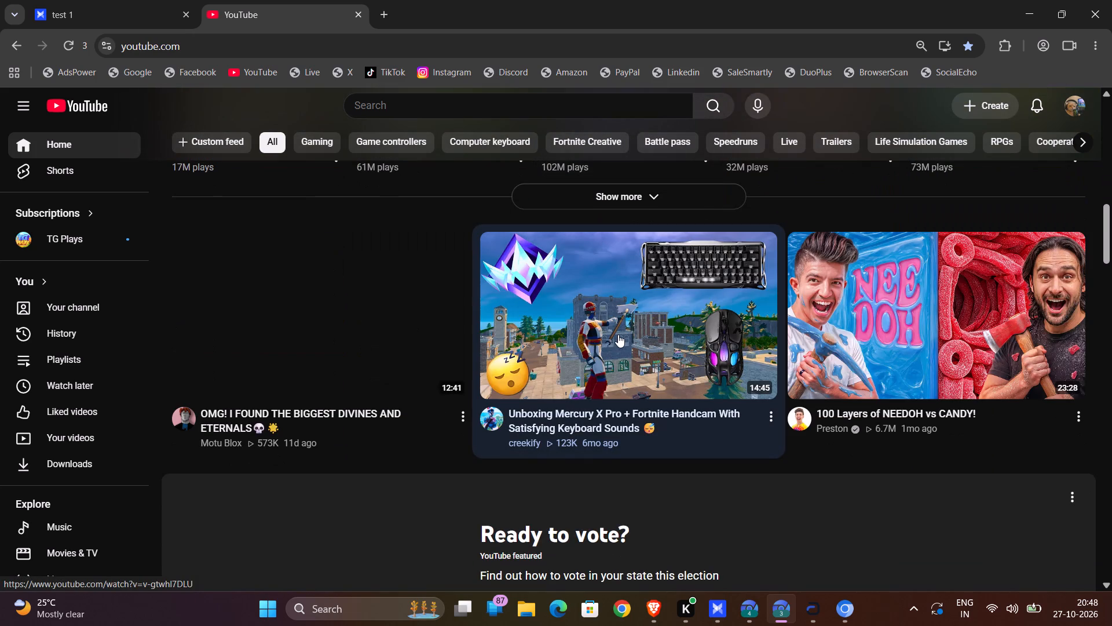
left_click(587, 332)
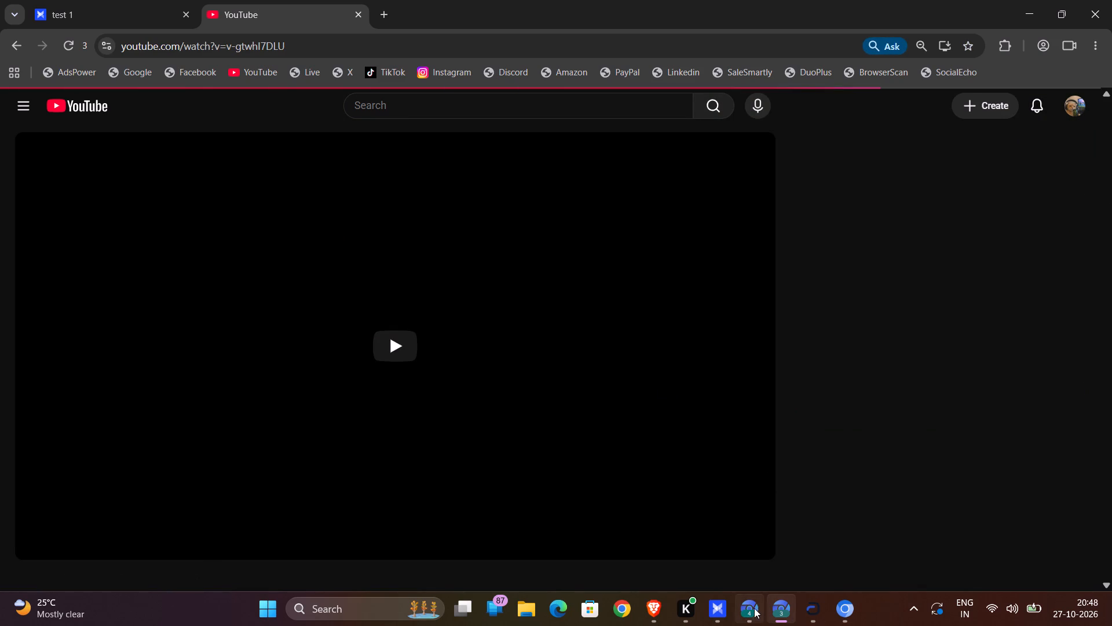
In the USA 2 profile's SunBrowser, open FoltynPlays' "Spending $8,592,692 On Halloween Eggs In Steal An Egg!" from the YouTube home feed.
left_click(754, 608)
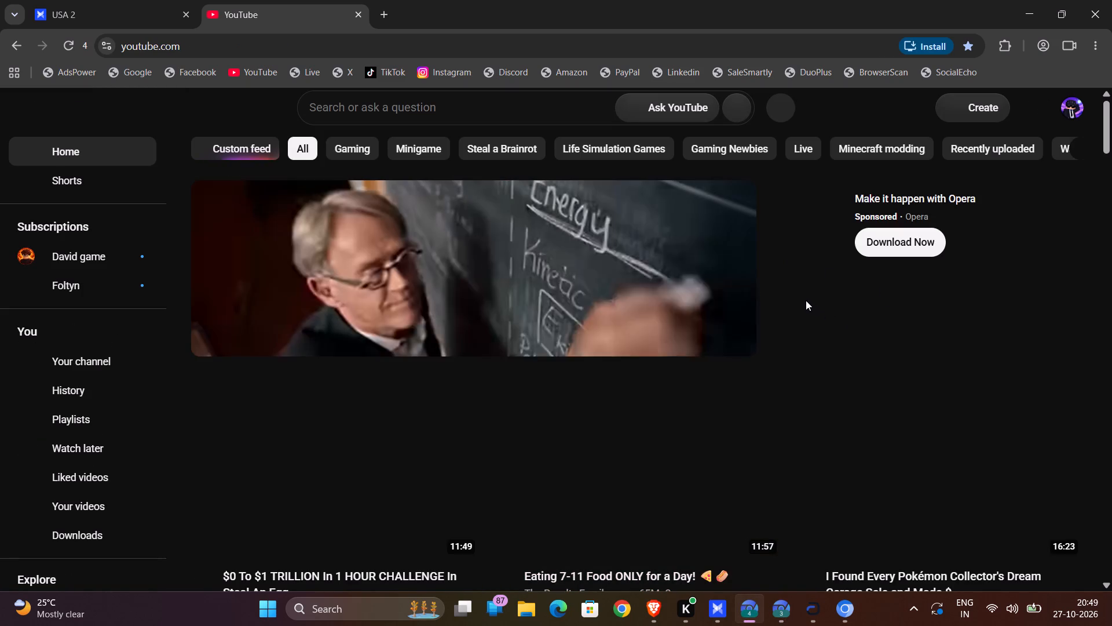
scroll(767, 318, "down", 4)
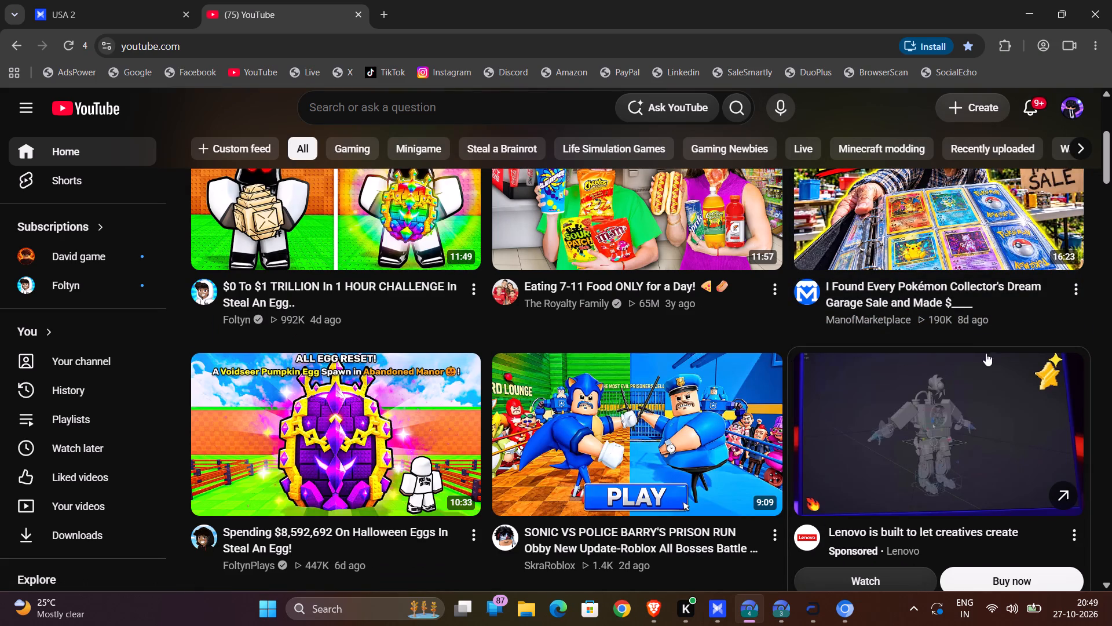
left_click(322, 421)
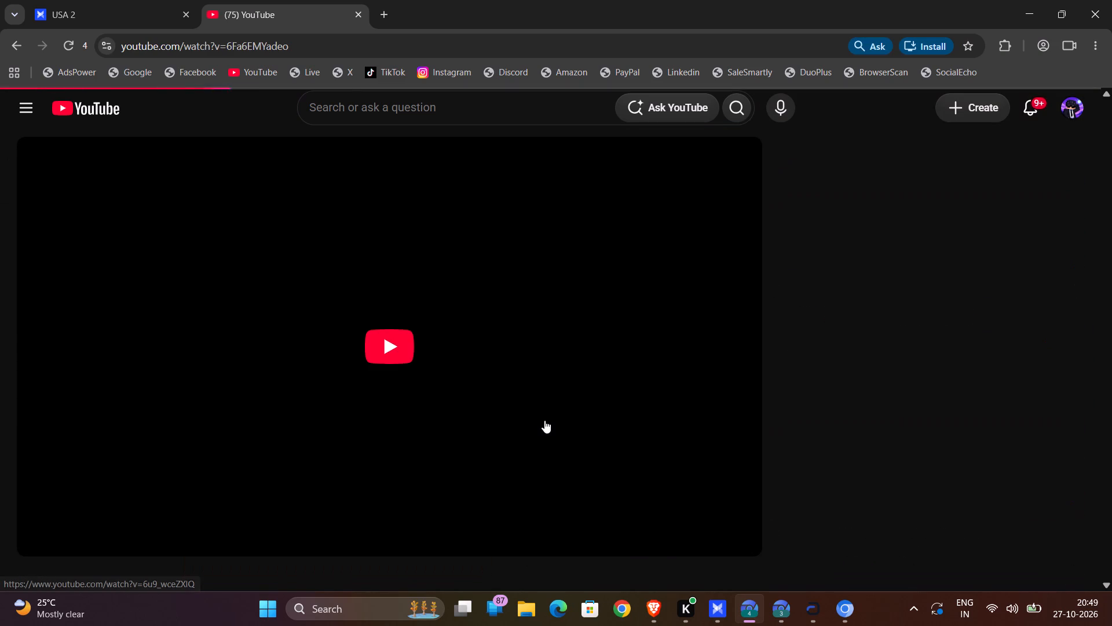